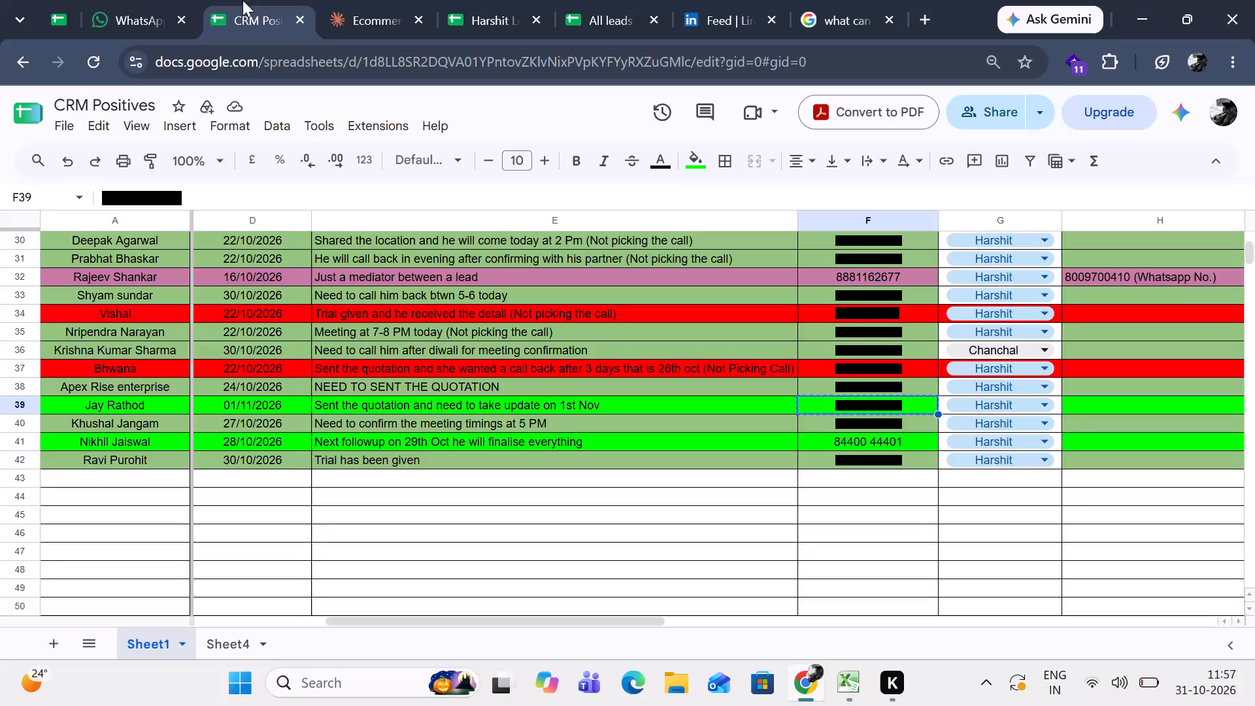
Start a new lead in row 43 with the lead's name in column A and the remark "He will call after 4 for Demo" in column E.
click(112, 478)
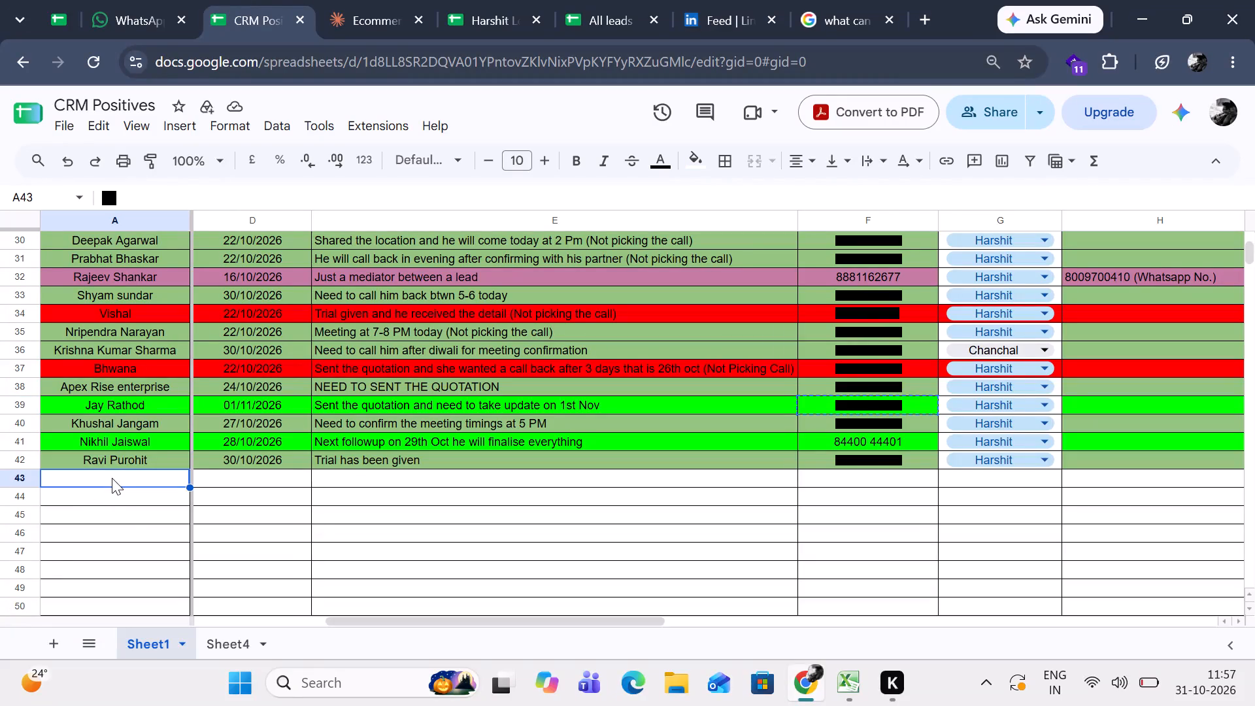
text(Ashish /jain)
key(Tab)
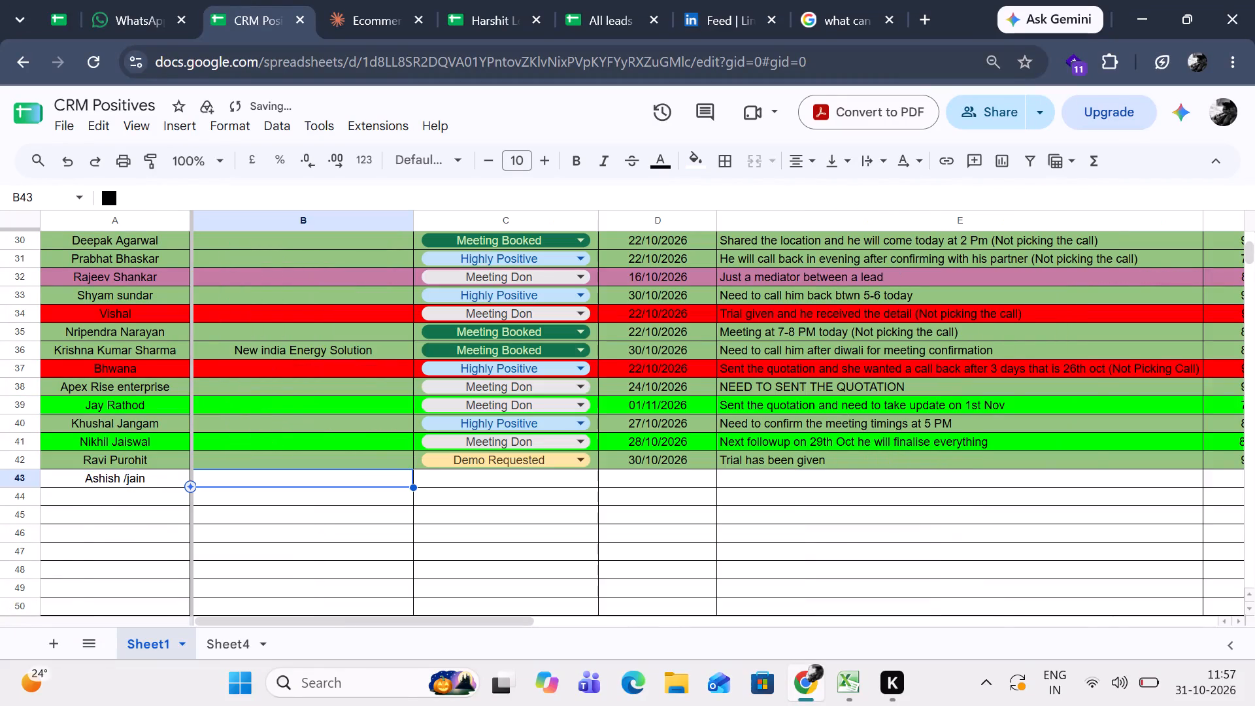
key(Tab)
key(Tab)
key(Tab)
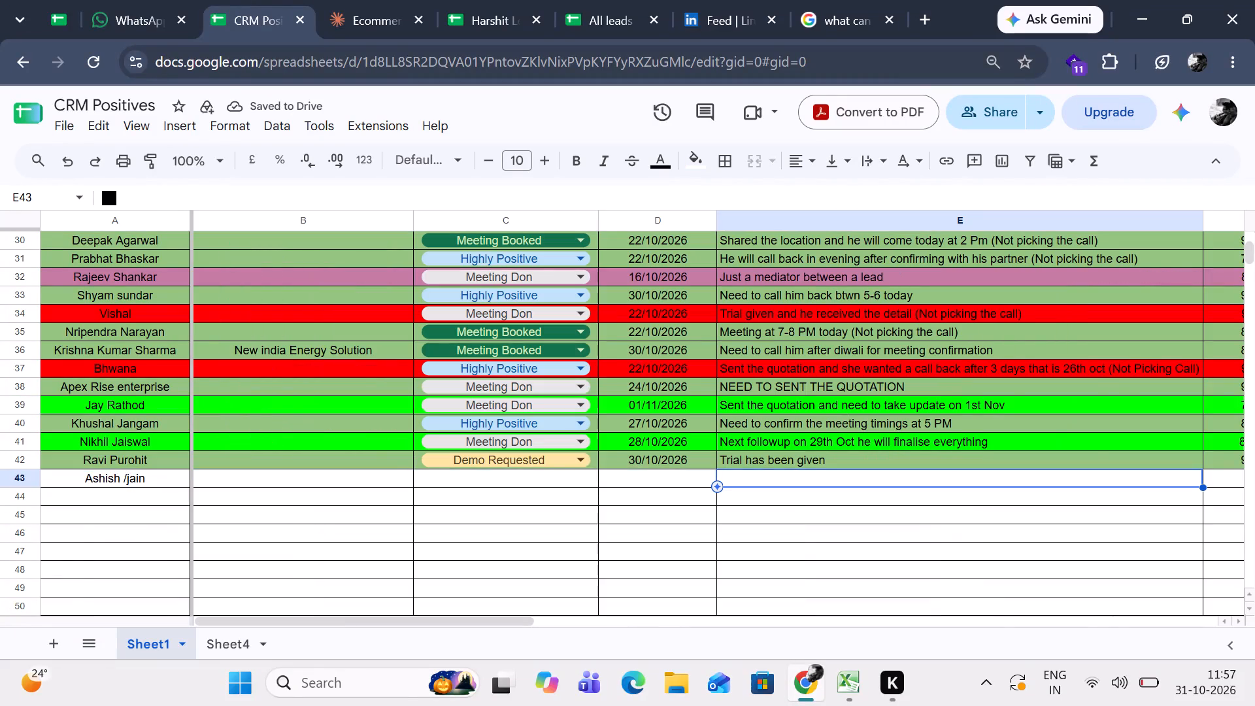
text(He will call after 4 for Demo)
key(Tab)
Paste the lead's phone number into F43 and strip the leading "p:" prefix characters from it.
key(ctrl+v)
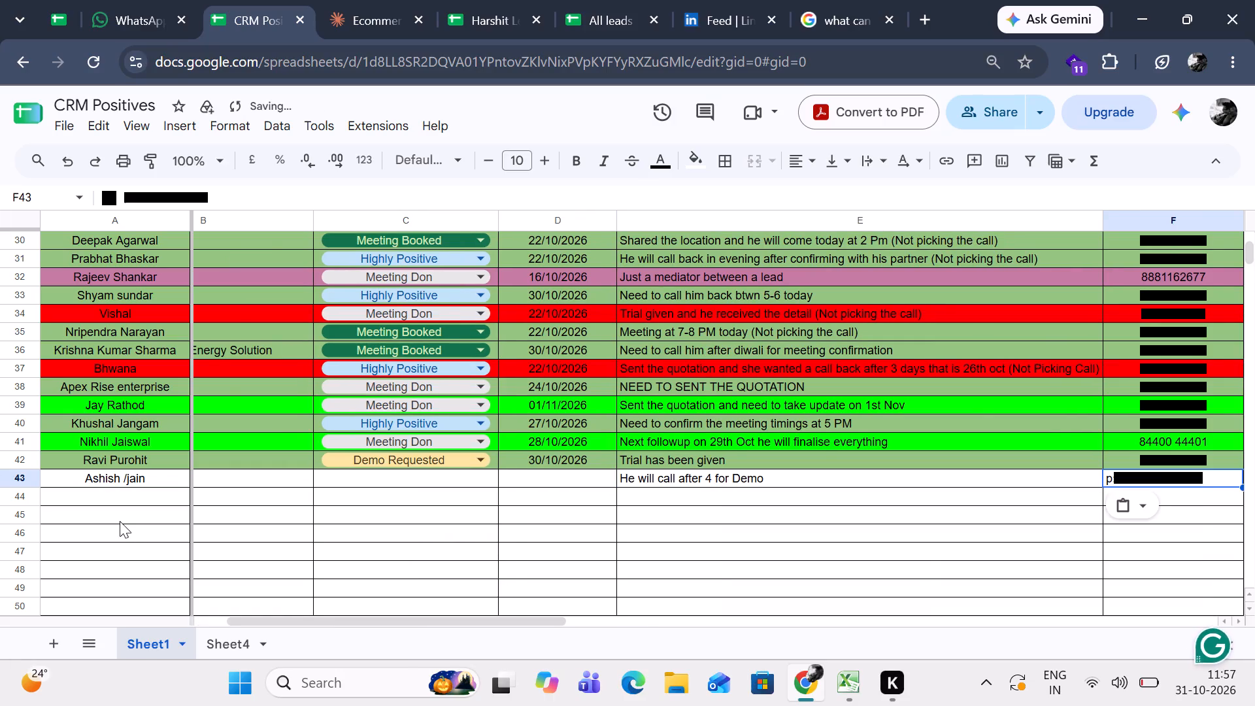
double_click(1140, 481)
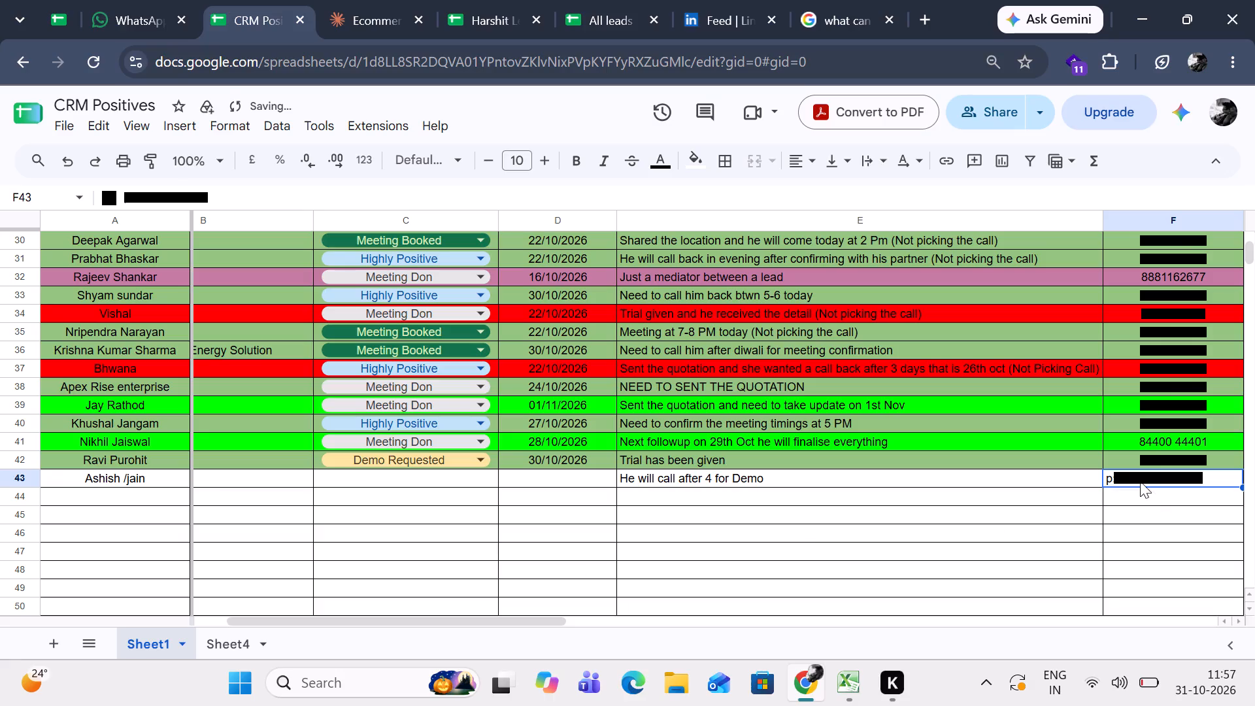
click(1137, 477)
key(BackSpace)
key(BackSpace)
key(BackSpace)
key(BackSpace)
key(BackSpace)
key(BackSpace)
key(BackSpace)
key(BackSpace)
key(BackSpace)
key(BackSpace)
key(BackSpace)
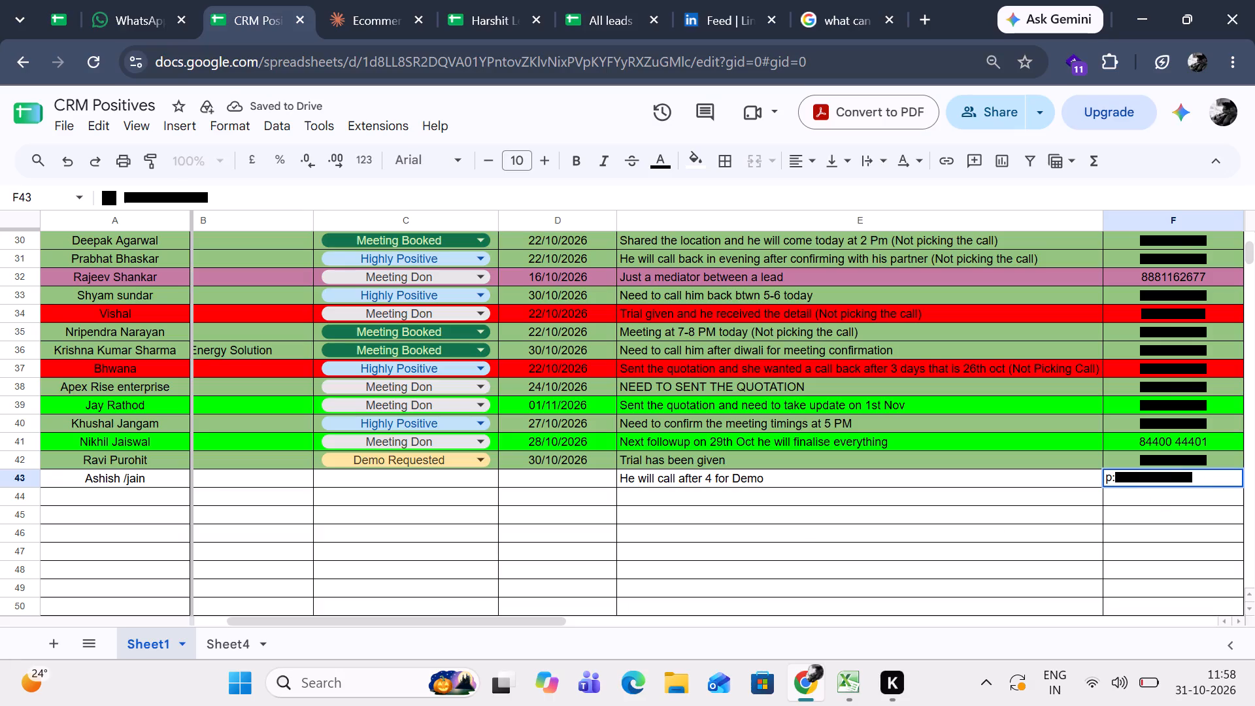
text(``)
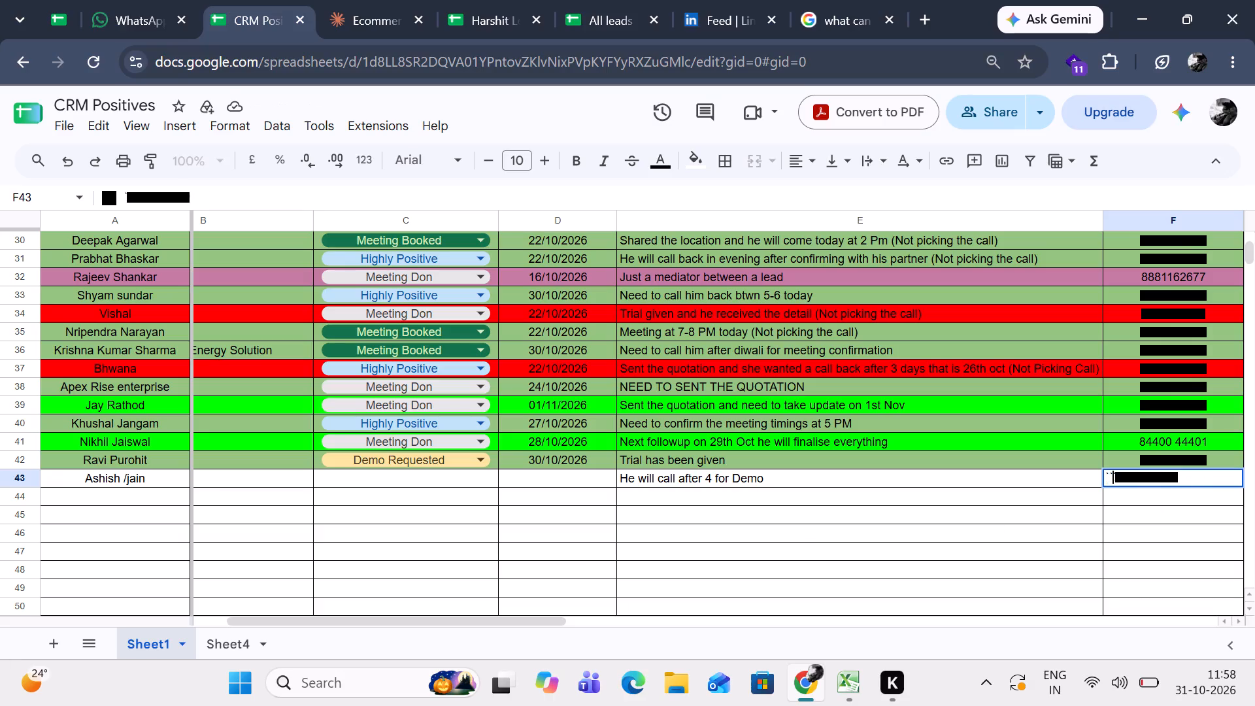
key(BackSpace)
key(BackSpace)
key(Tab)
Copy the date cell from row 42 into D43 with its formatting and set the new date to 31/10/2026.
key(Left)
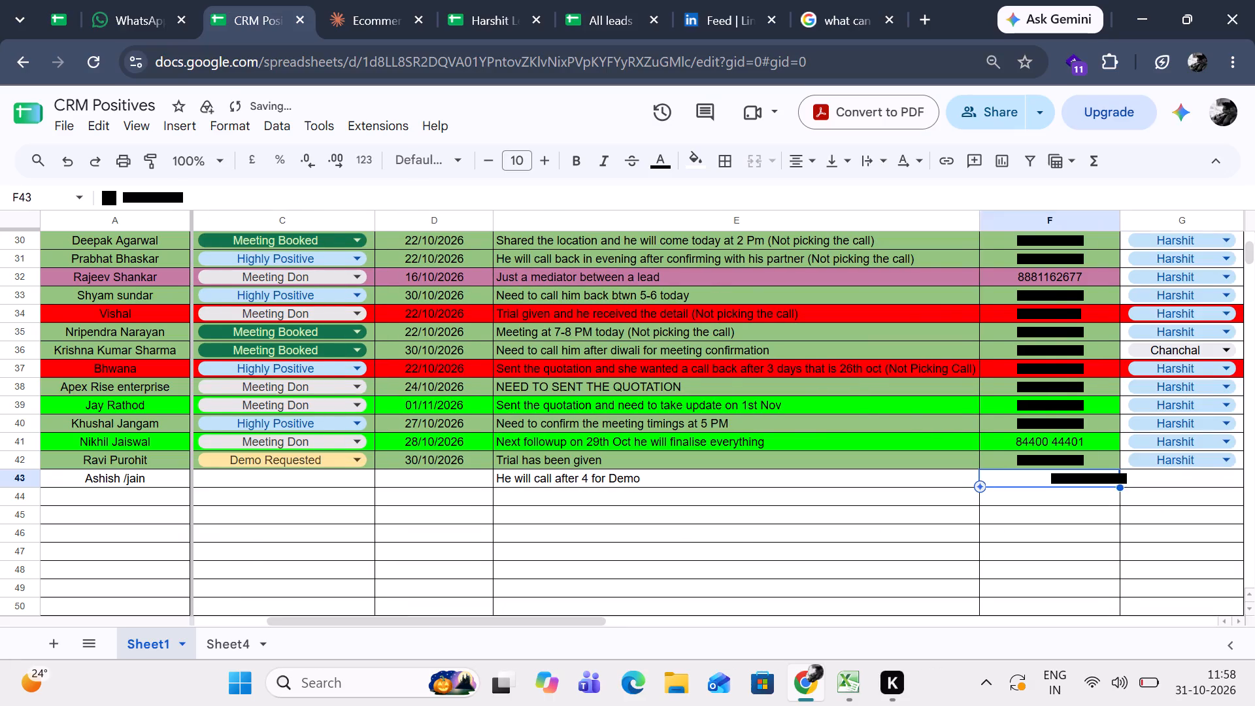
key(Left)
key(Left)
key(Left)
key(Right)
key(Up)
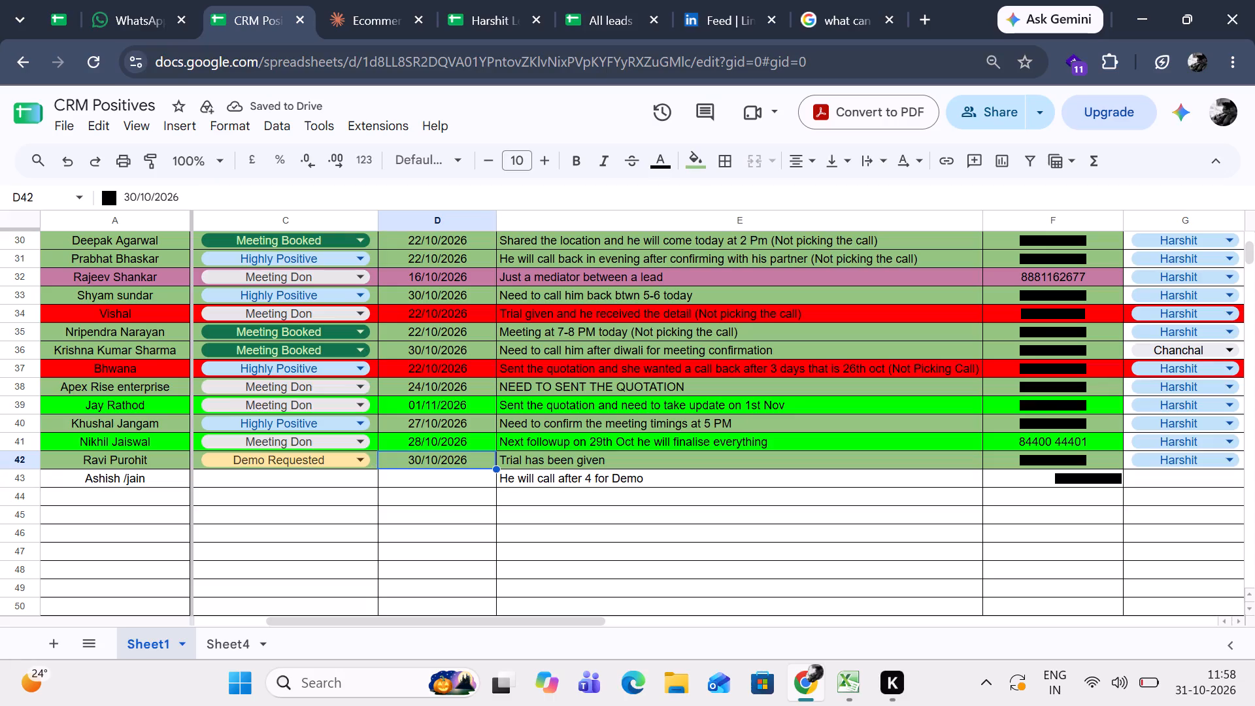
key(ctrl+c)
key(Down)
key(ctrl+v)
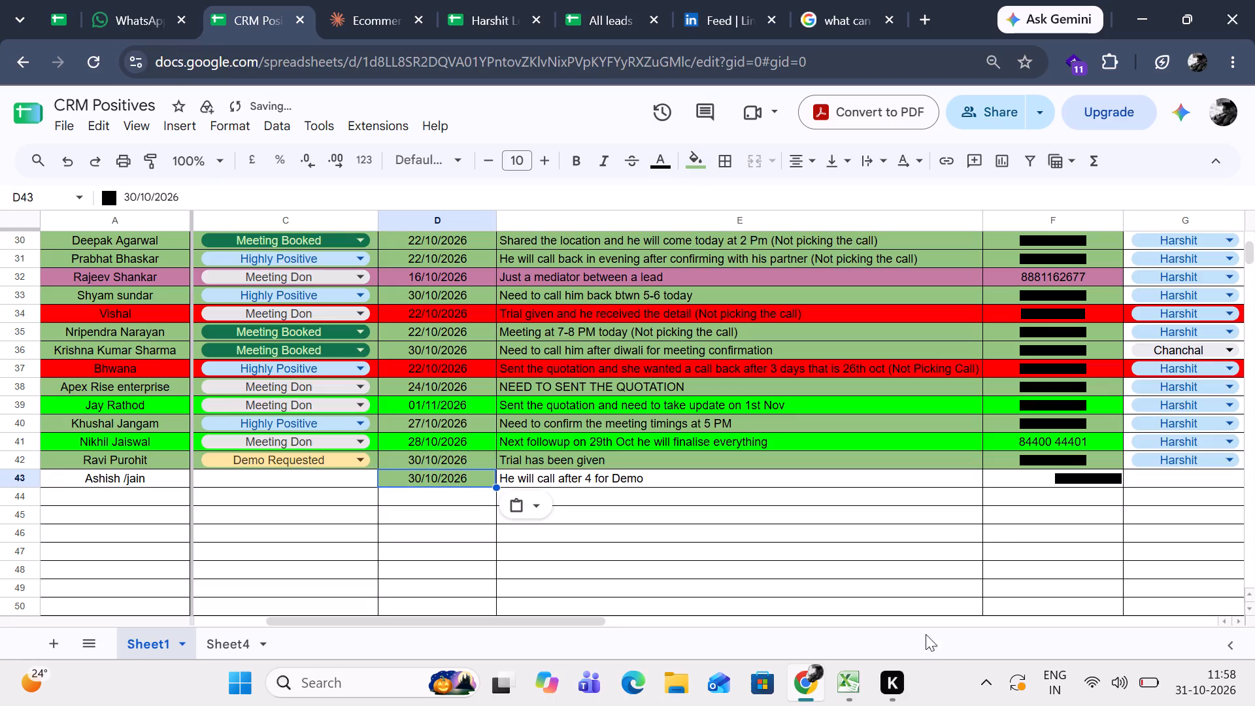
double_click(438, 479)
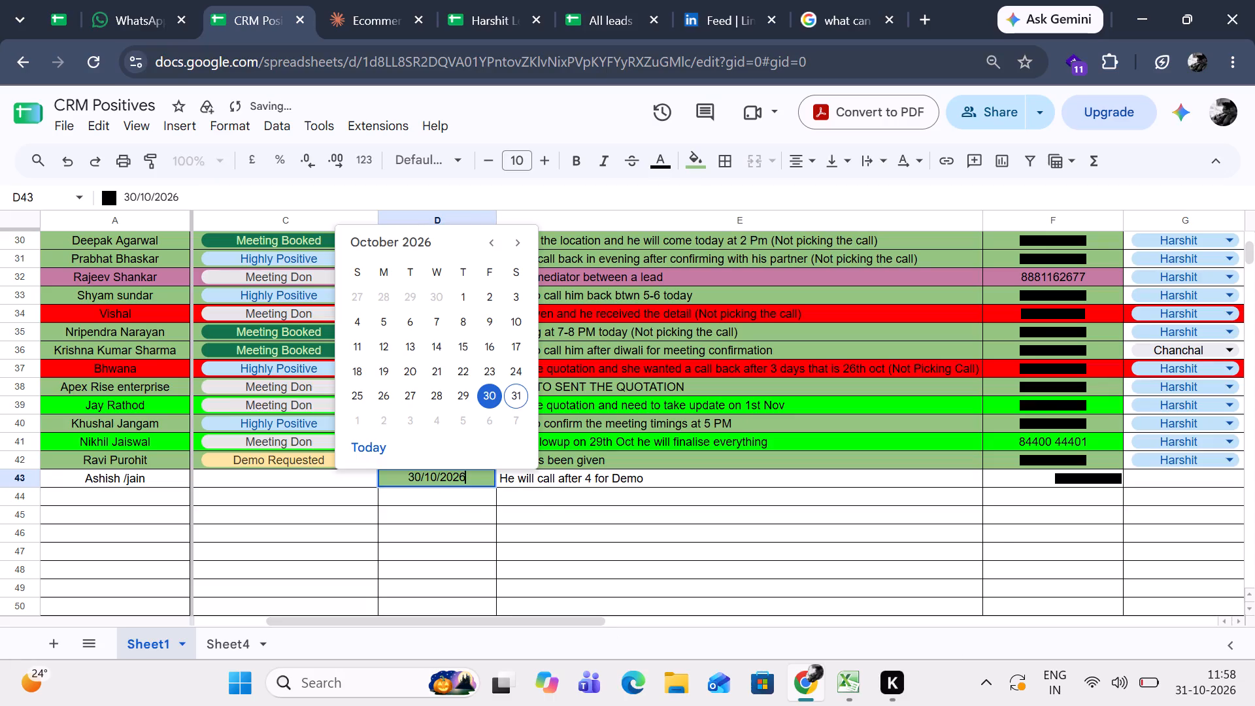
click(514, 390)
Set the new lead's status in C43 to Highly Positive by copying the status cell from row 40.
key(Left)
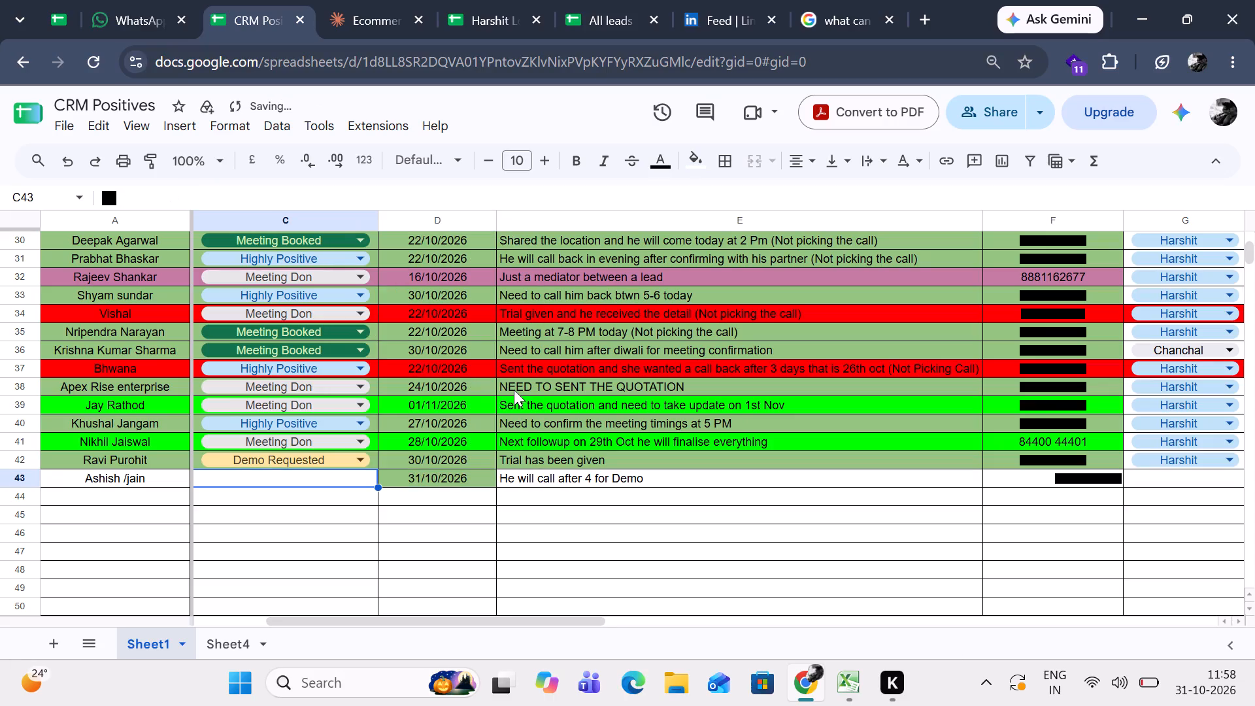
key(Up)
key(Up)
key(Up)
key(ctrl+c)
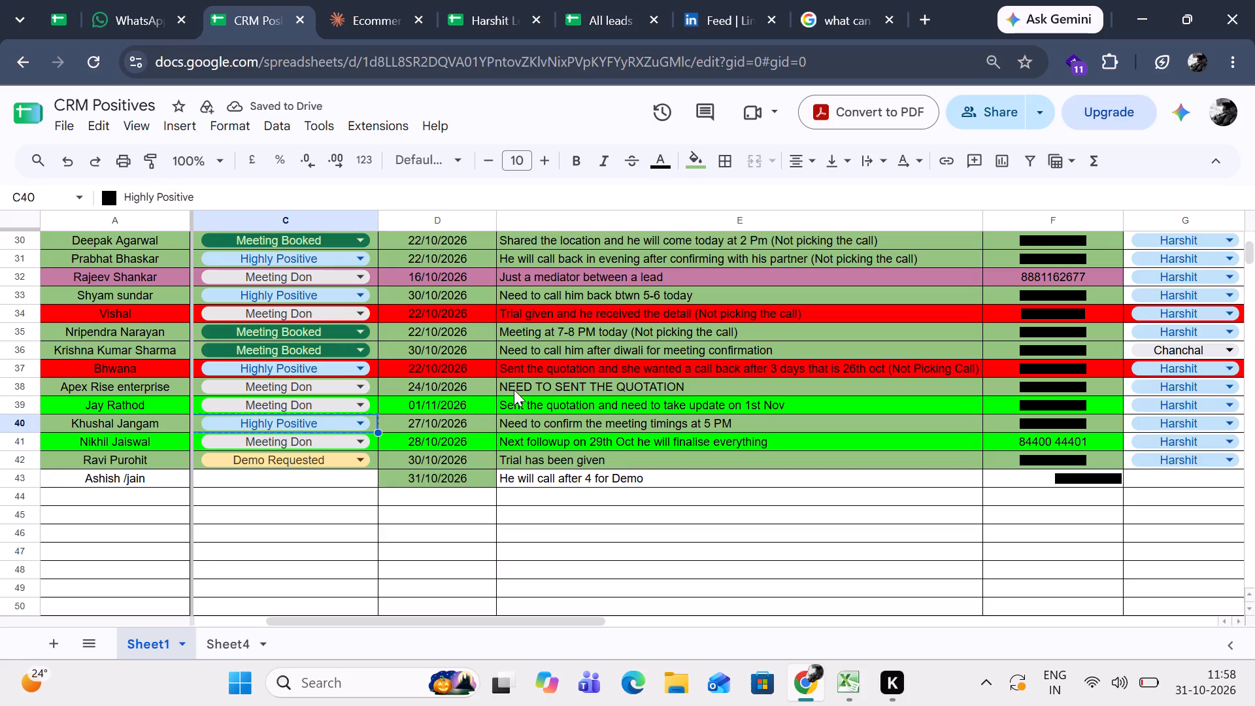
key(Down)
key(Down)
key(Down)
key(ctrl+v)
Correct the surname in A43 by removing the stray slash and capitalising its first letter.
key(Left)
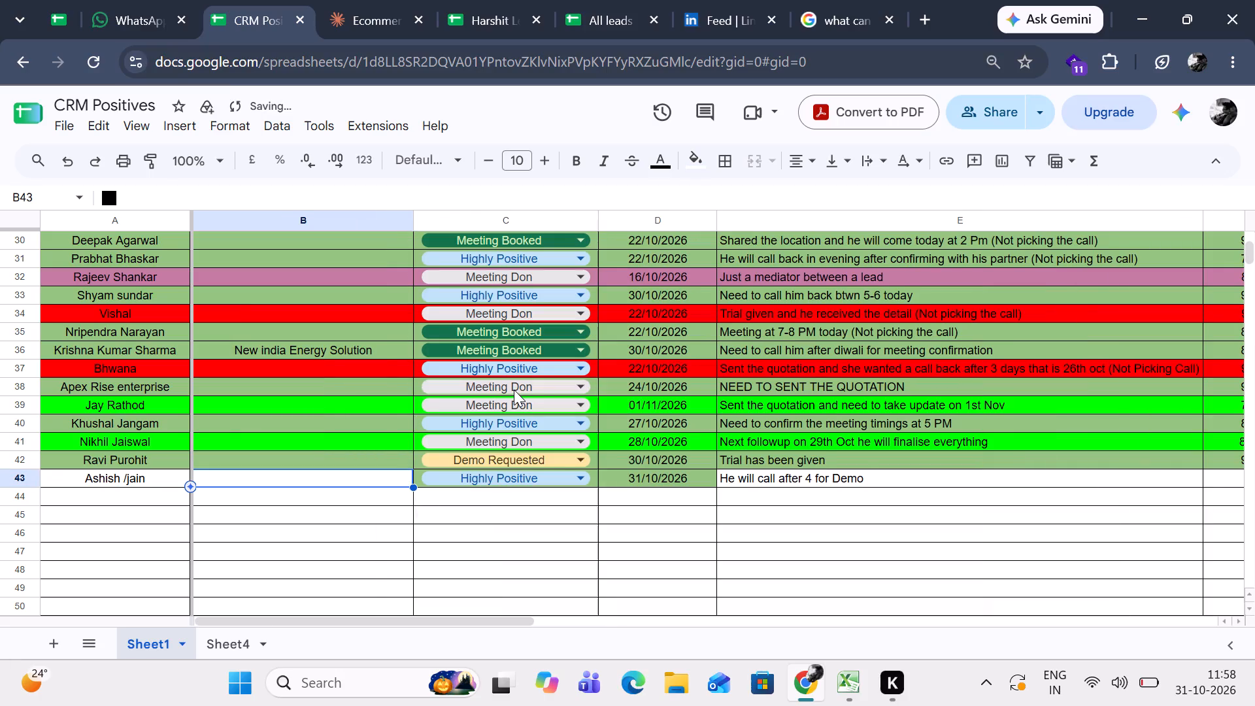
key(Left)
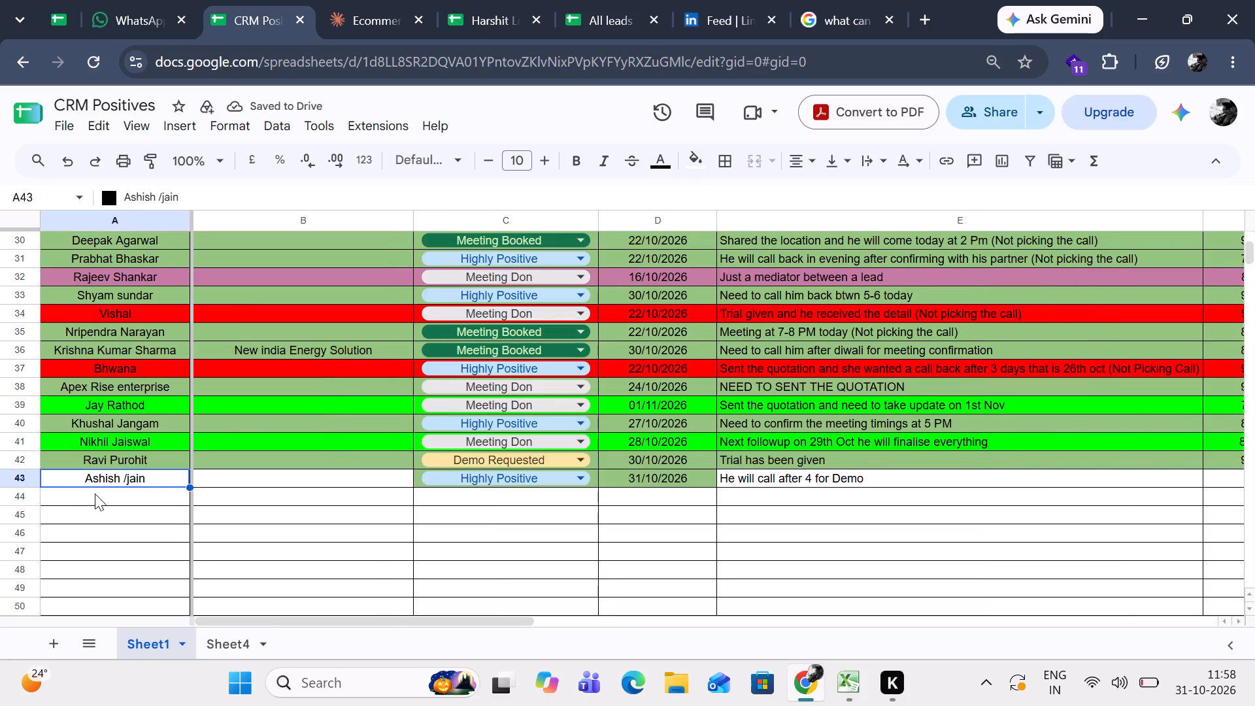
double_click(135, 480)
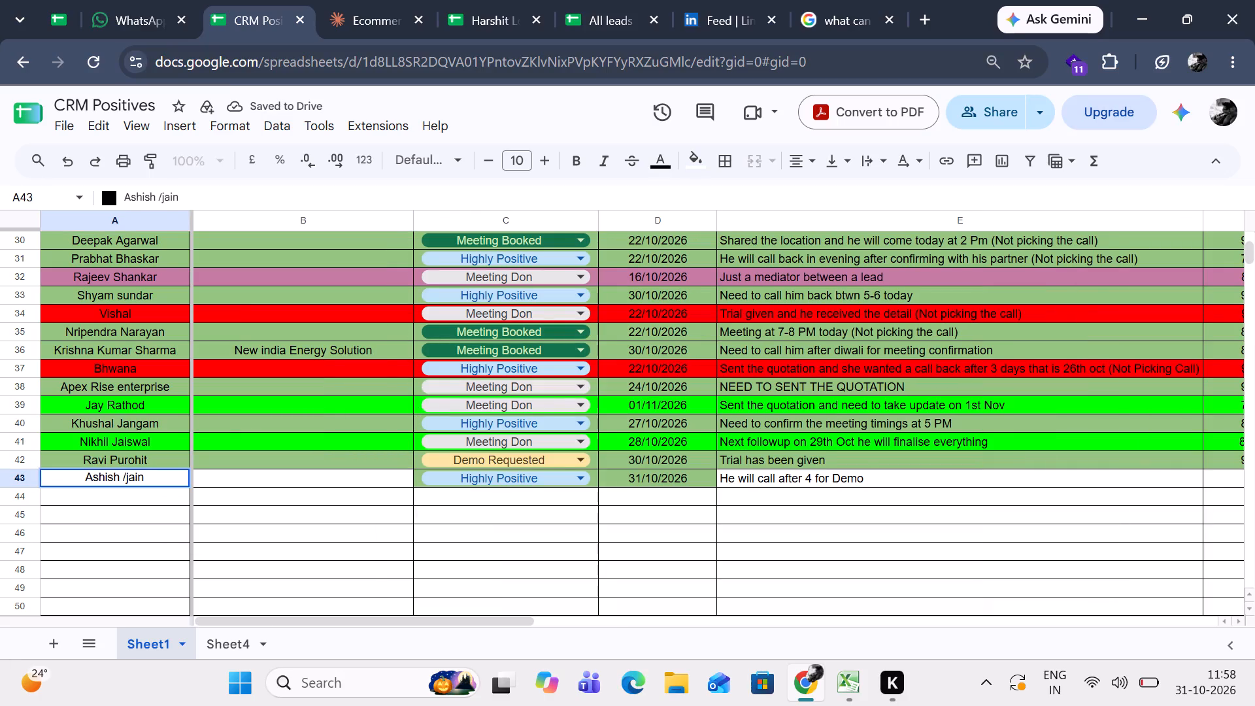
click(133, 479)
key(BackSpace)
key(BackSpace)
key(BackSpace)
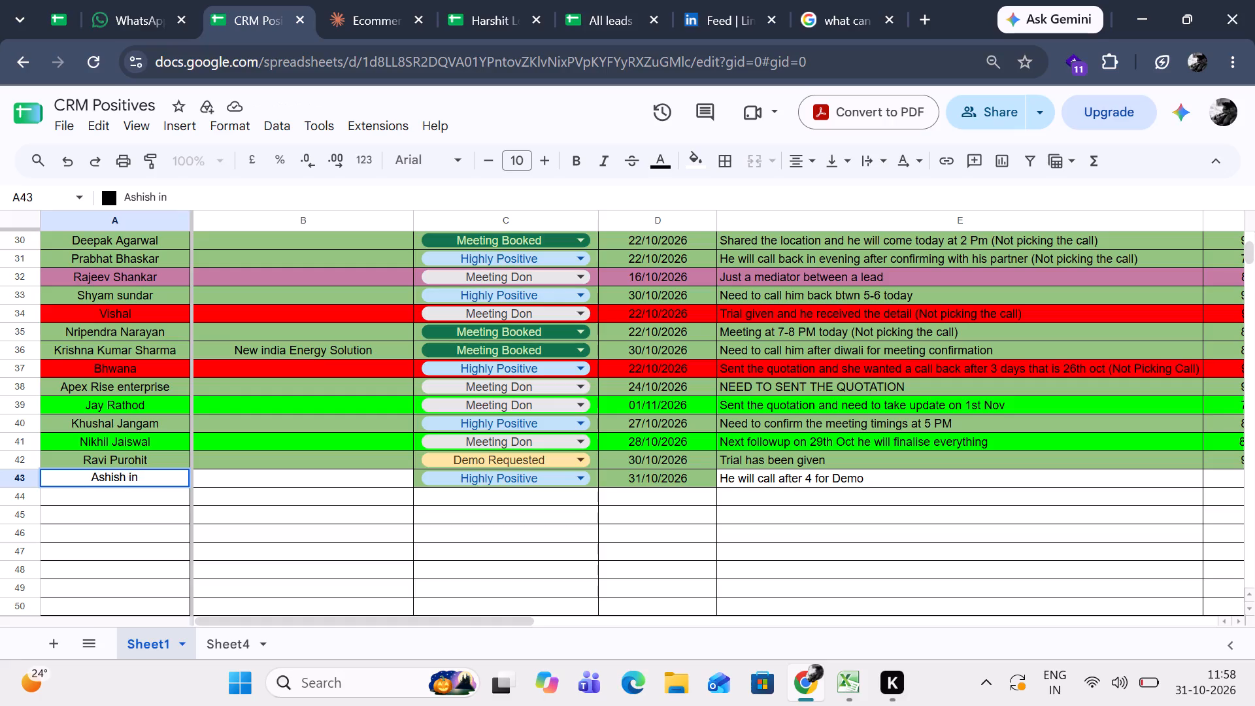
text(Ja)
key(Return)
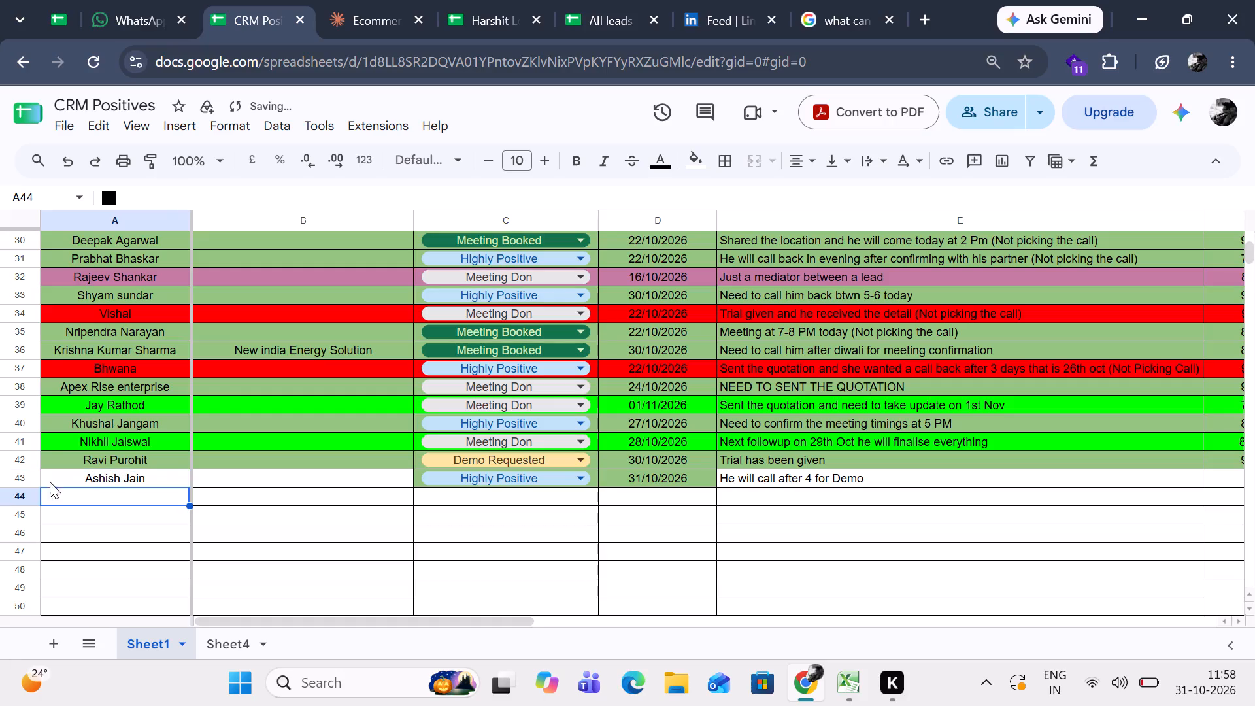
Select the entire row 42, directly above the new lead's row.
click(27, 464)
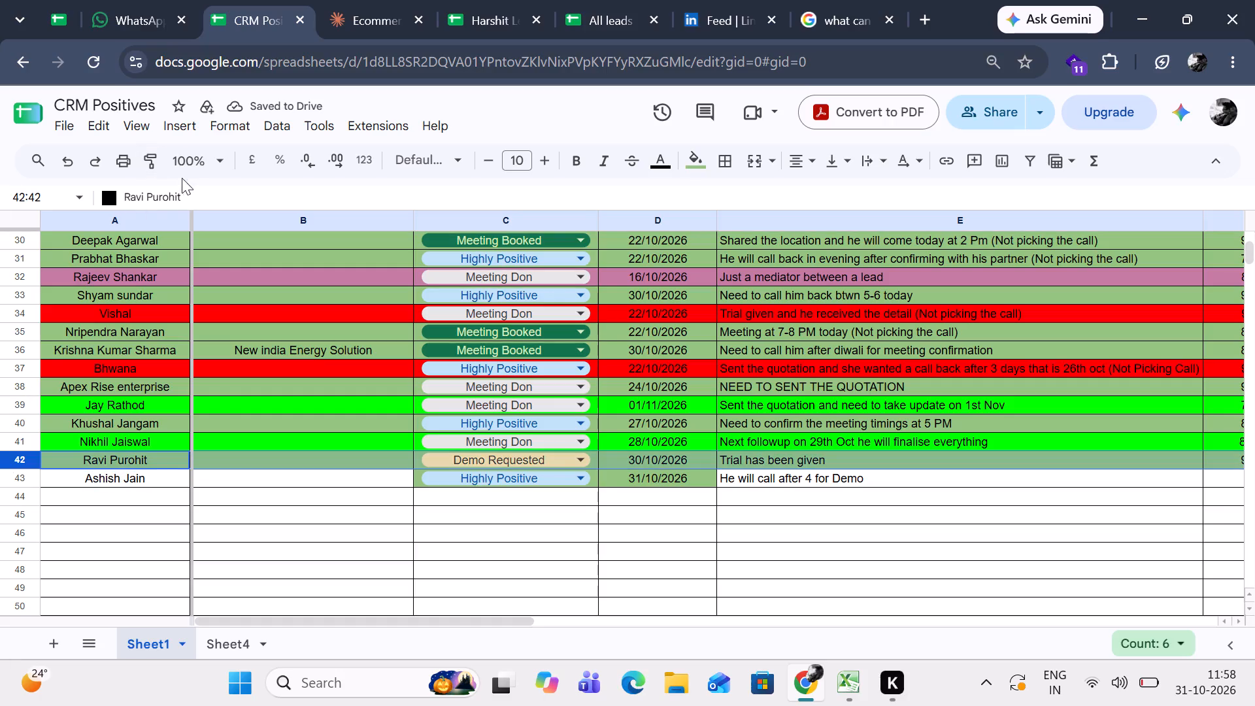
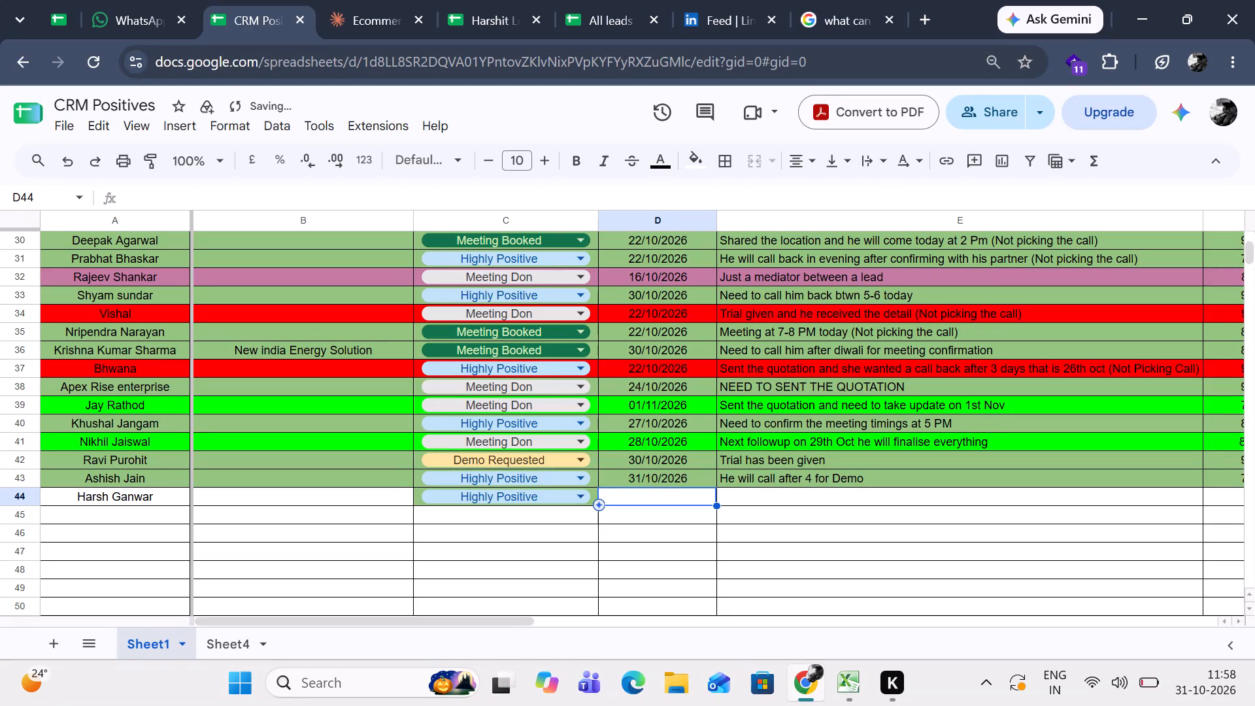
Copy the date cell D43, 31/10/2026, with its formatting into D44 for the new lead.
key(Up)
key(ctrl+c)
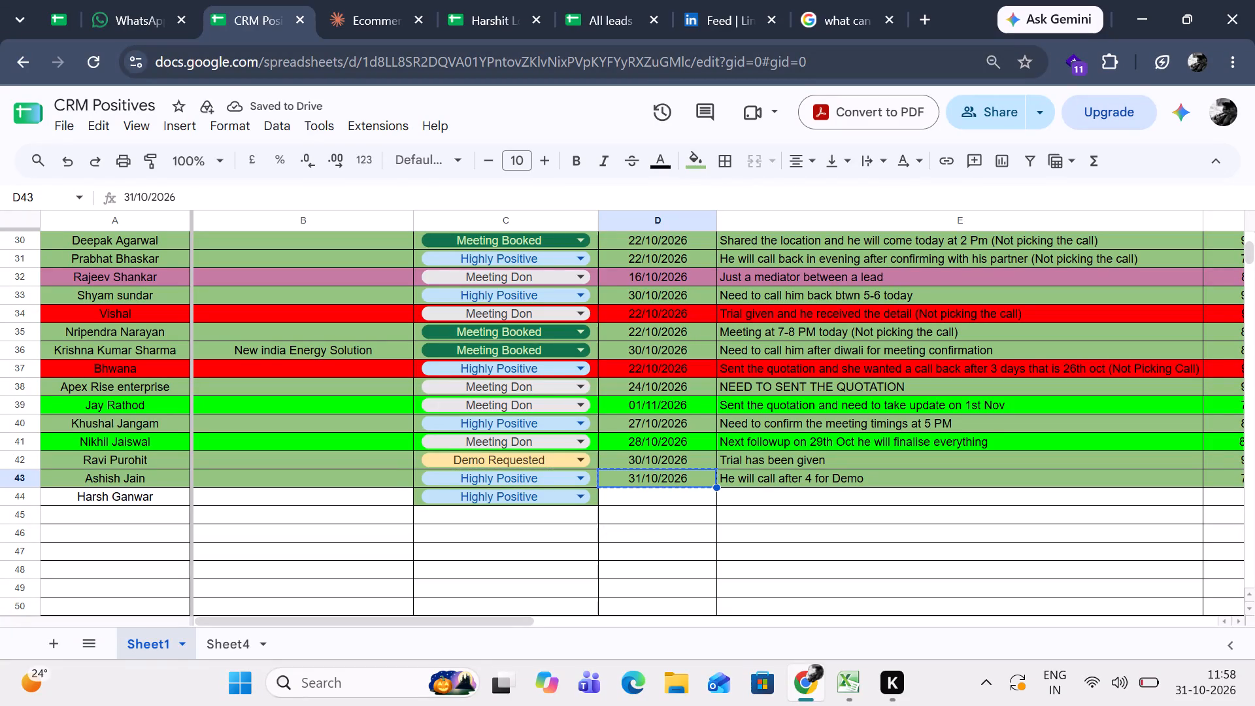
key(Down)
key(ctrl+v)
Copy the new lead's phone number from O40 of the Solar CRM NEW Sheet into F44 of CRM Positives.
key(Right)
key(Right)
key(Right)
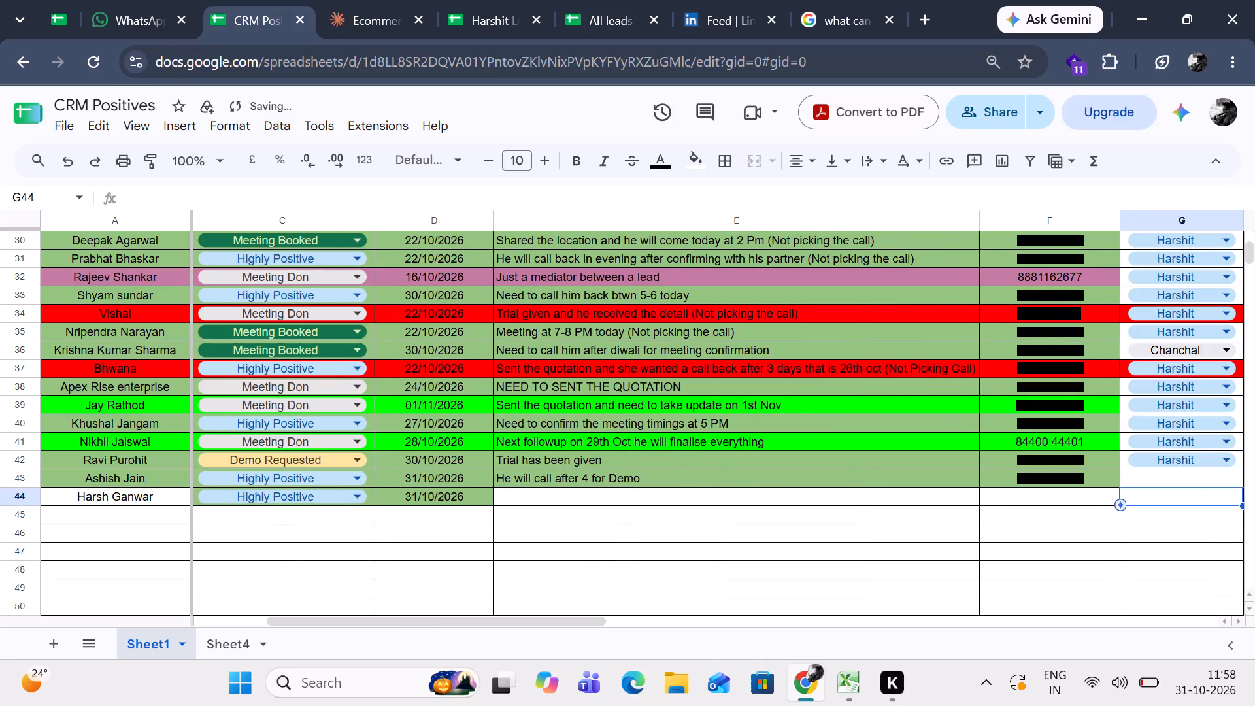
key(Left)
click(61, 0)
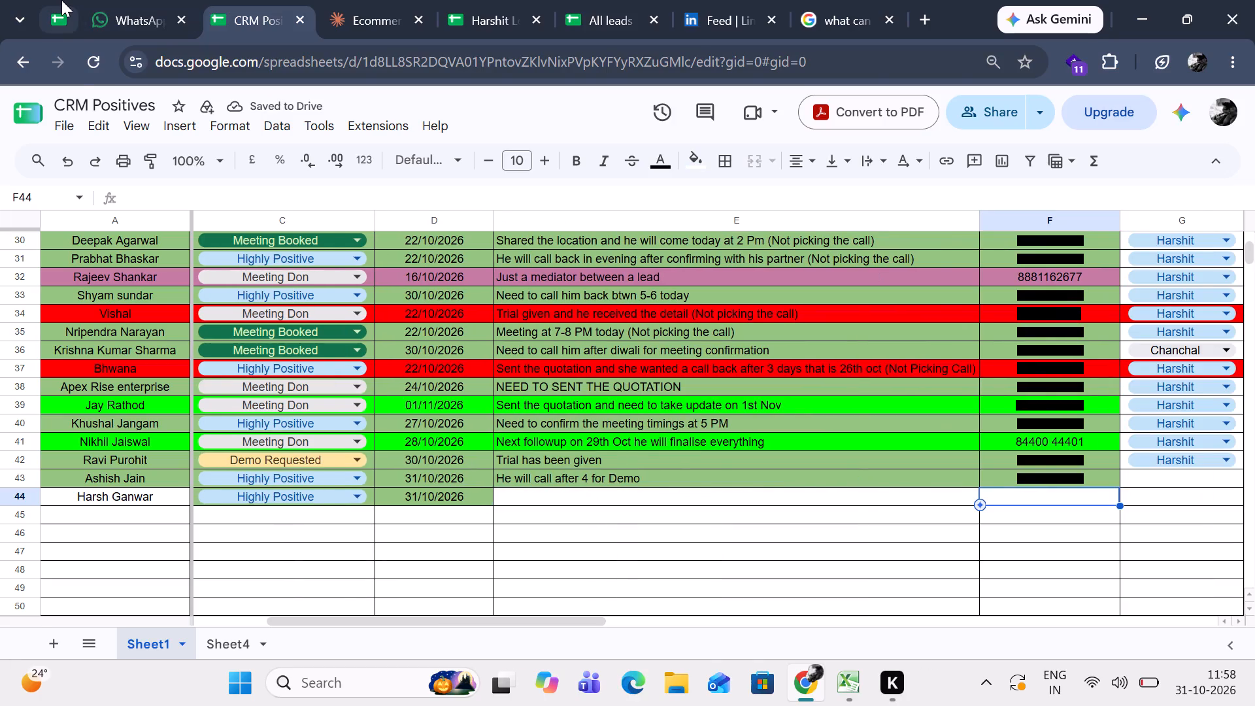
key(ctrl+c)
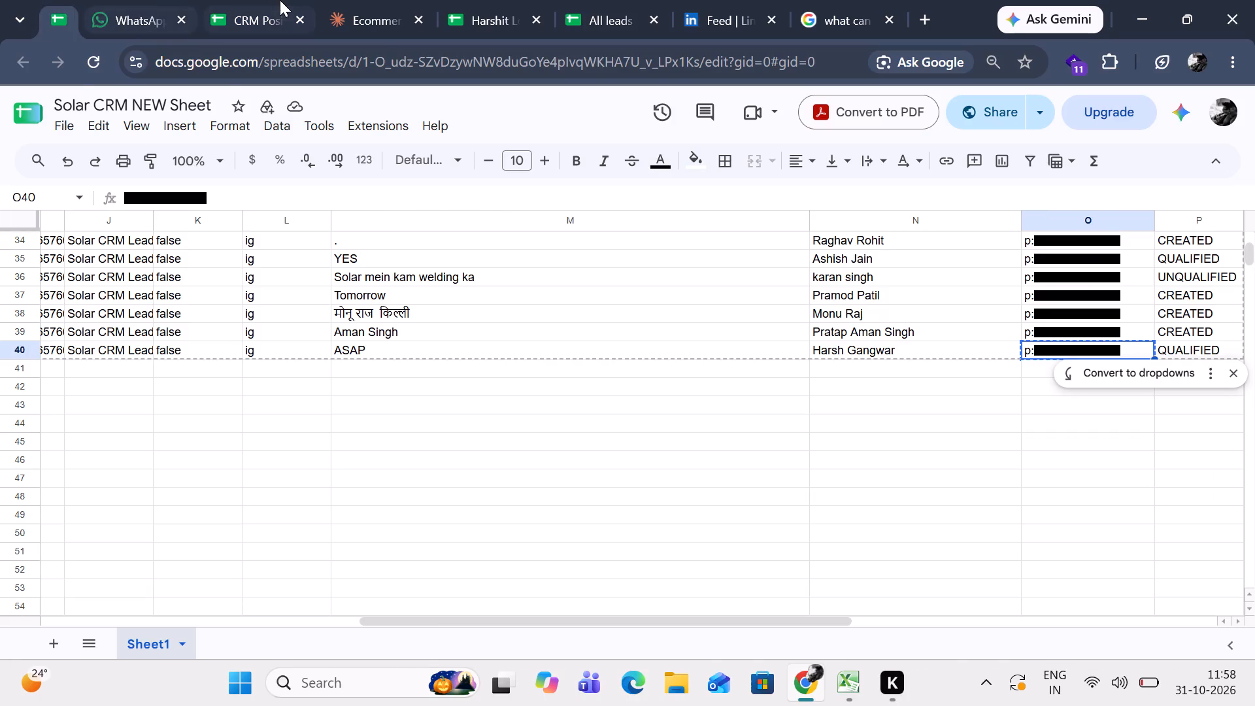
click(280, 0)
key(ctrl+v)
Enter the remark "He will call back today to connect with sales director" in E44.
key(Left)
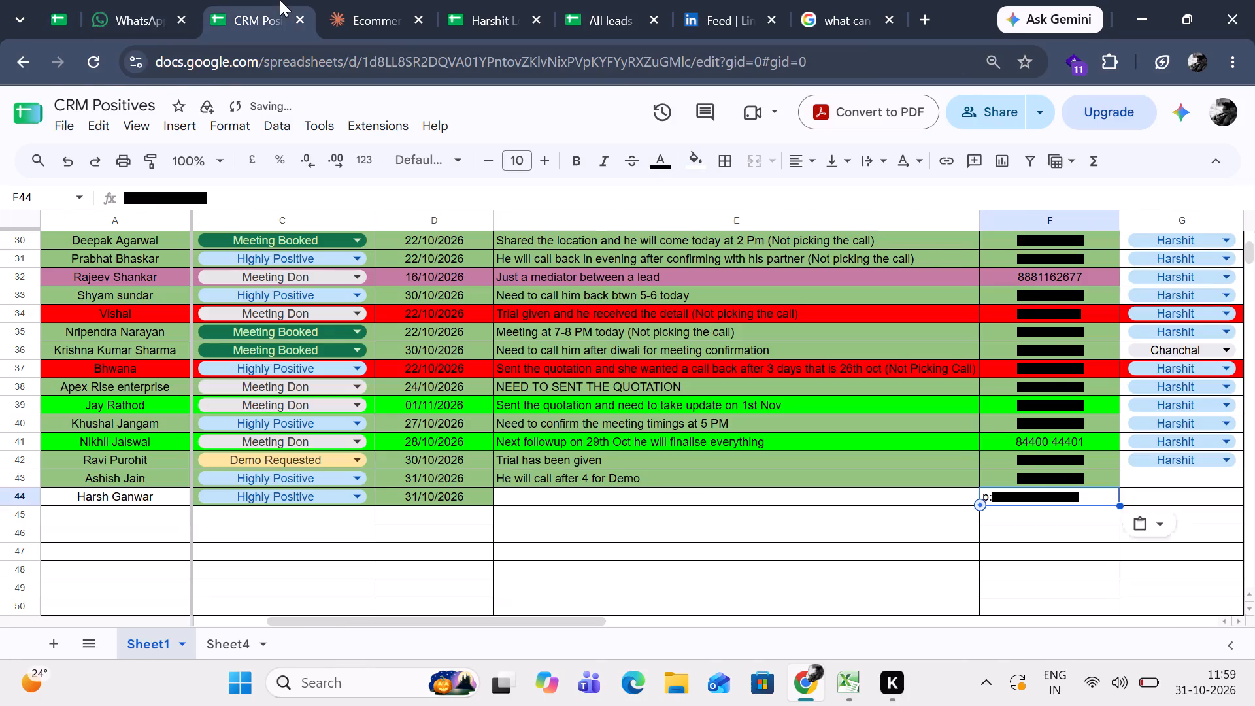
text(He will call back today)
key(space)
text(to)
key(BackSpace)
text(o connect with sales director)
key(Return)
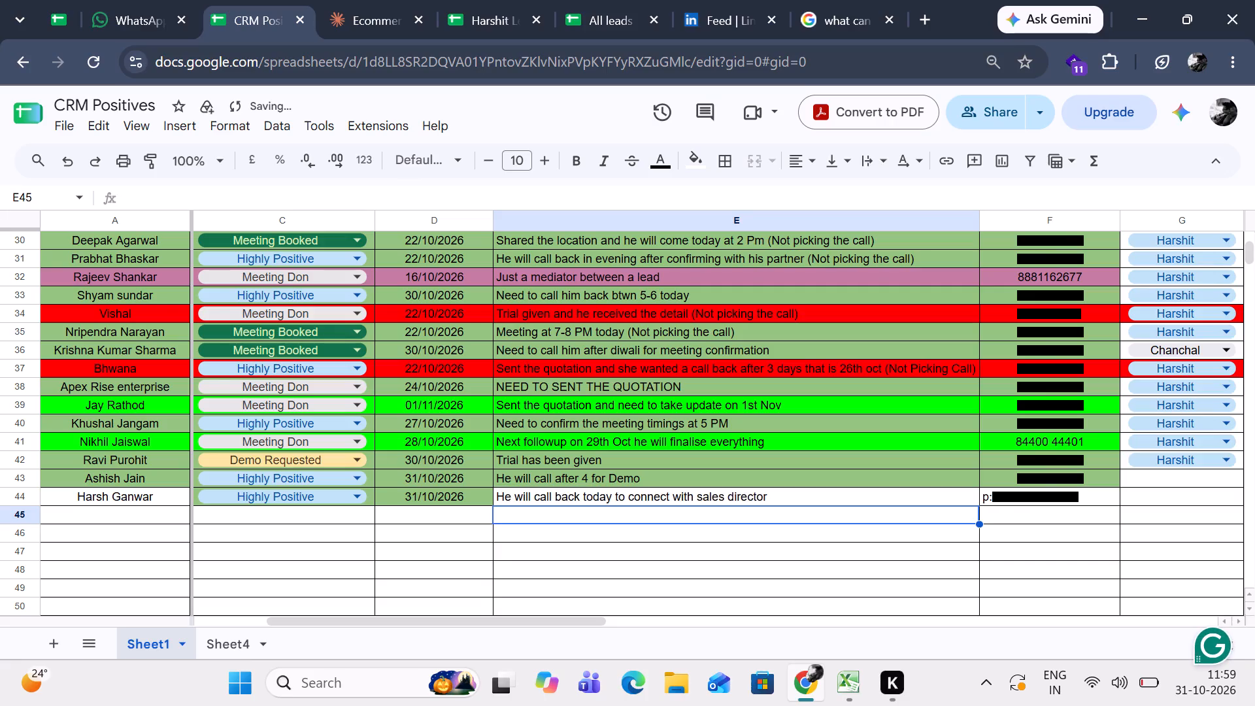
Copy the formatting of the entire row 43 onto the new lead's row 44.
key(Left)
key(Left)
key(Left)
key(Left)
key(Left)
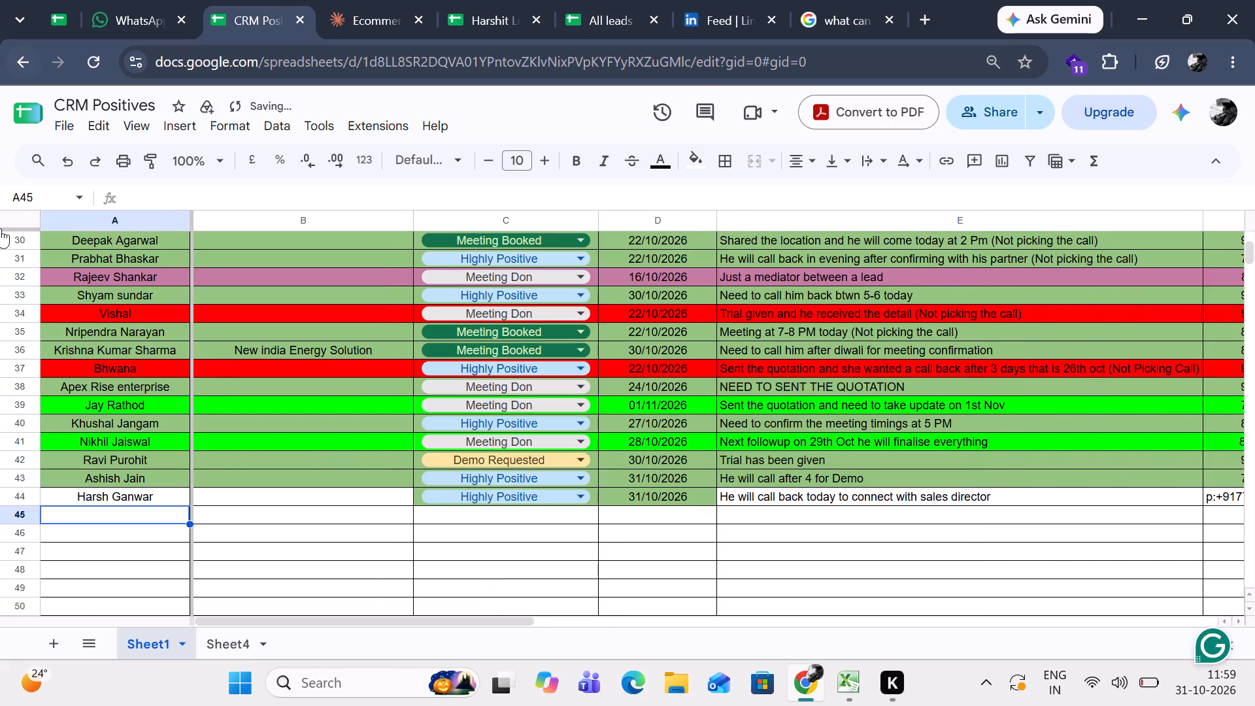
click(33, 477)
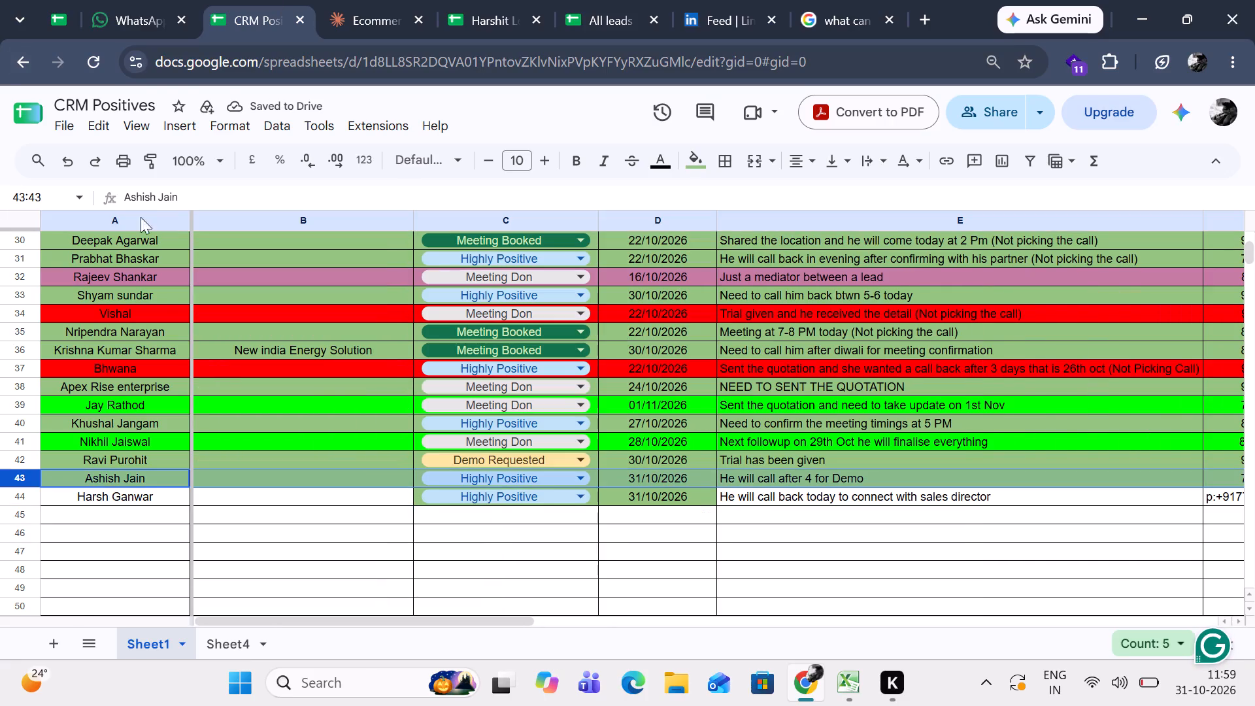
click(152, 153)
click(22, 496)
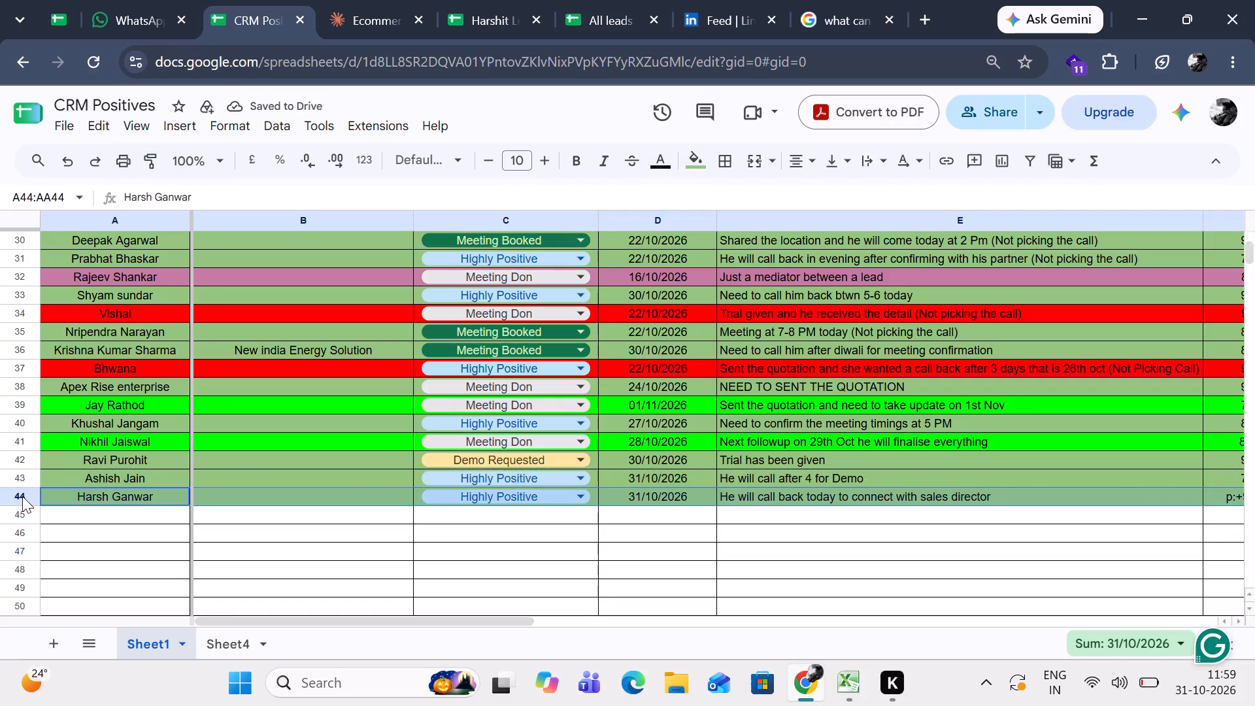
Switch back to the Solar CRM NEW Sheet.
click(71, 0)
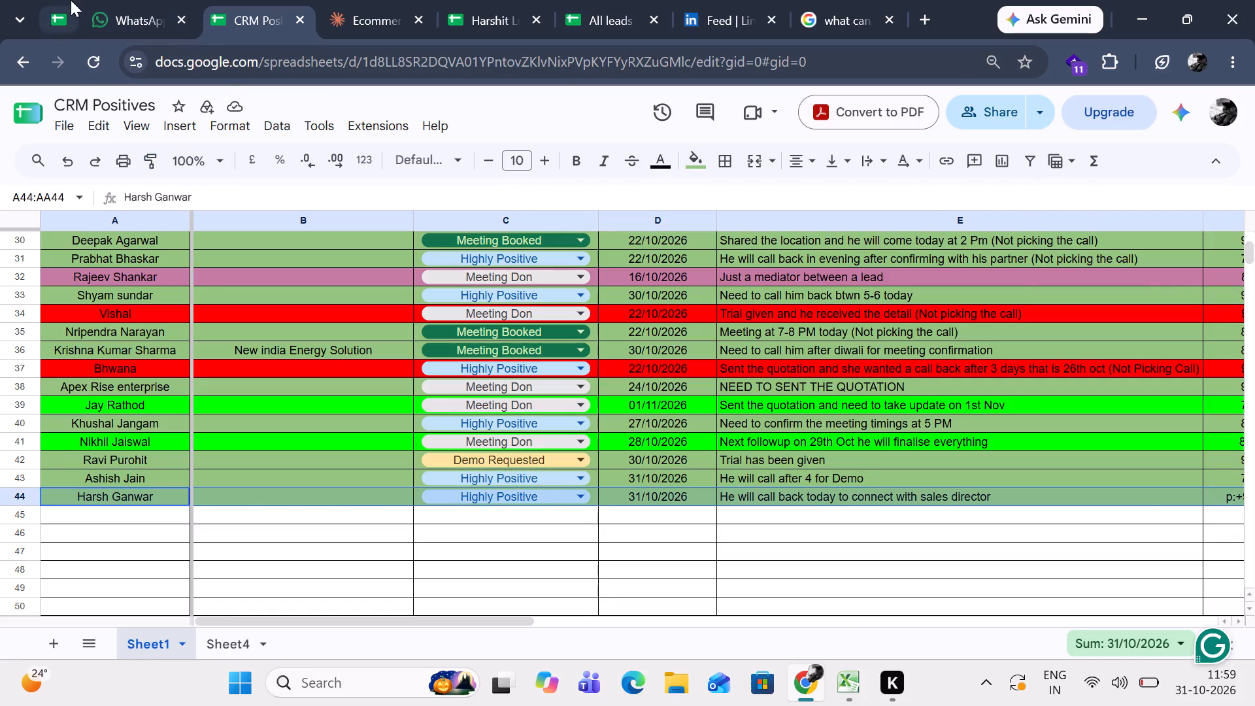
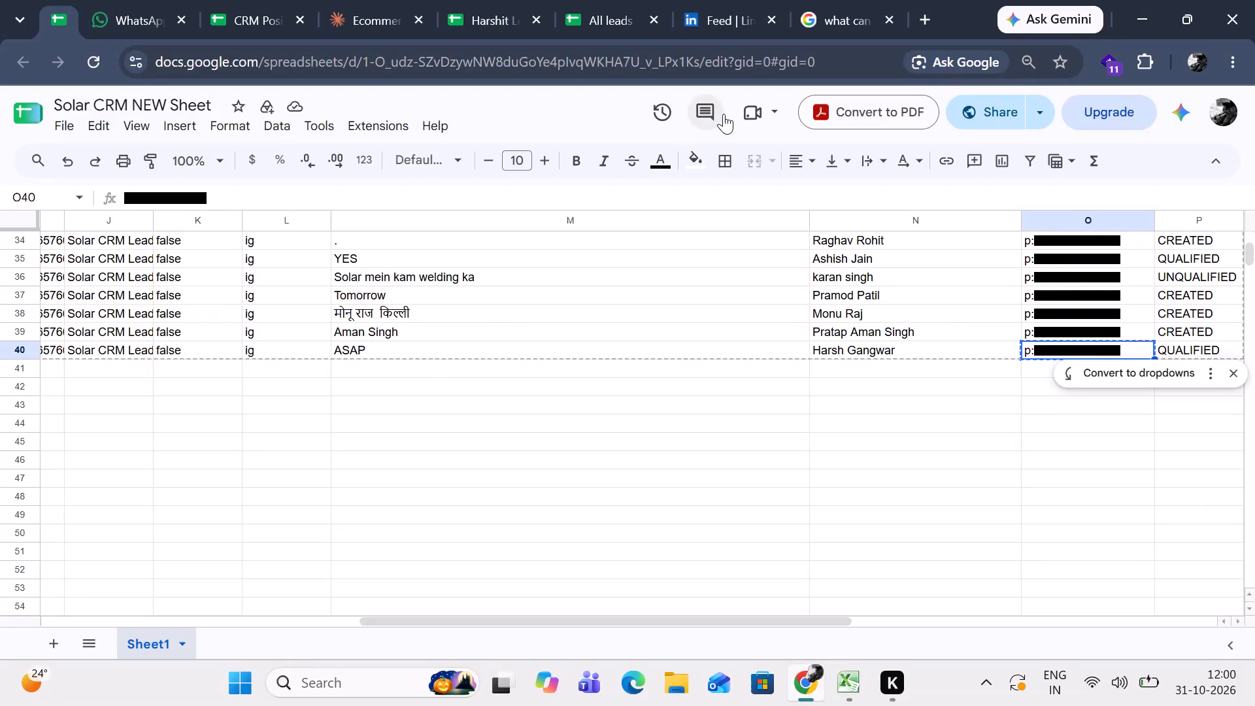
Close the Google search, LinkedIn feed and All leads tabs, keeping the Solar CRM NEW Sheet open.
click(885, 12)
click(885, 12)
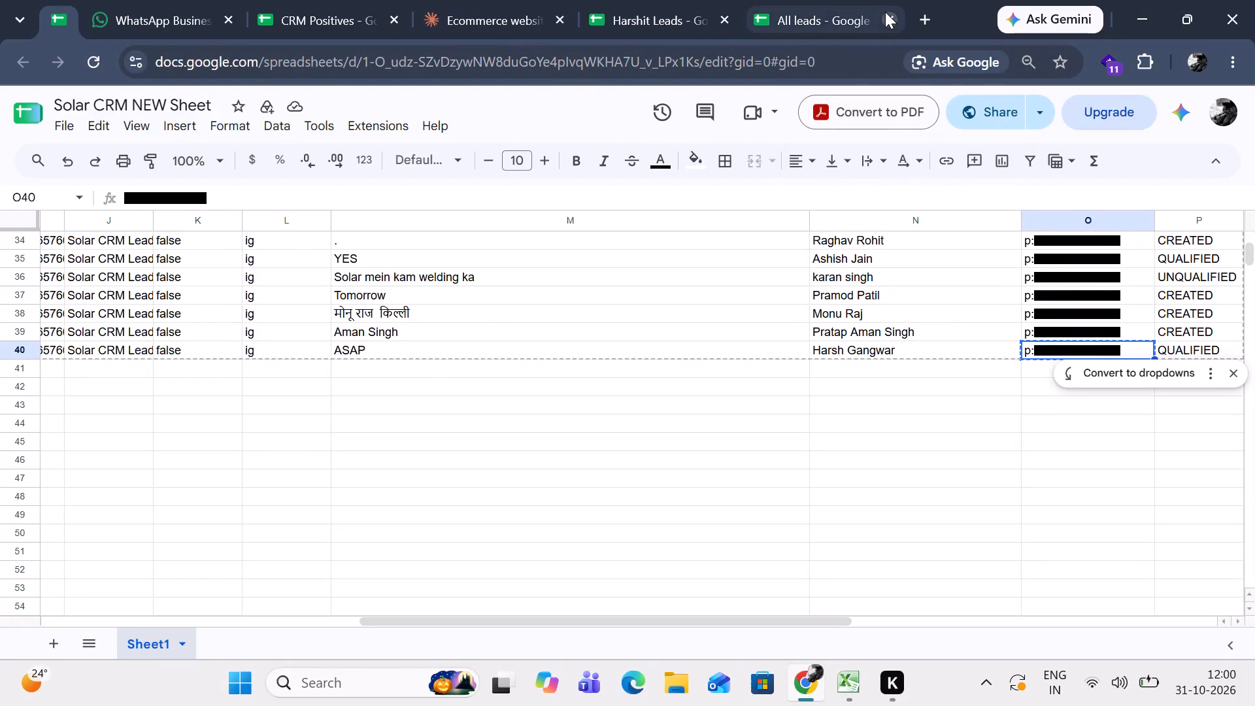
click(885, 12)
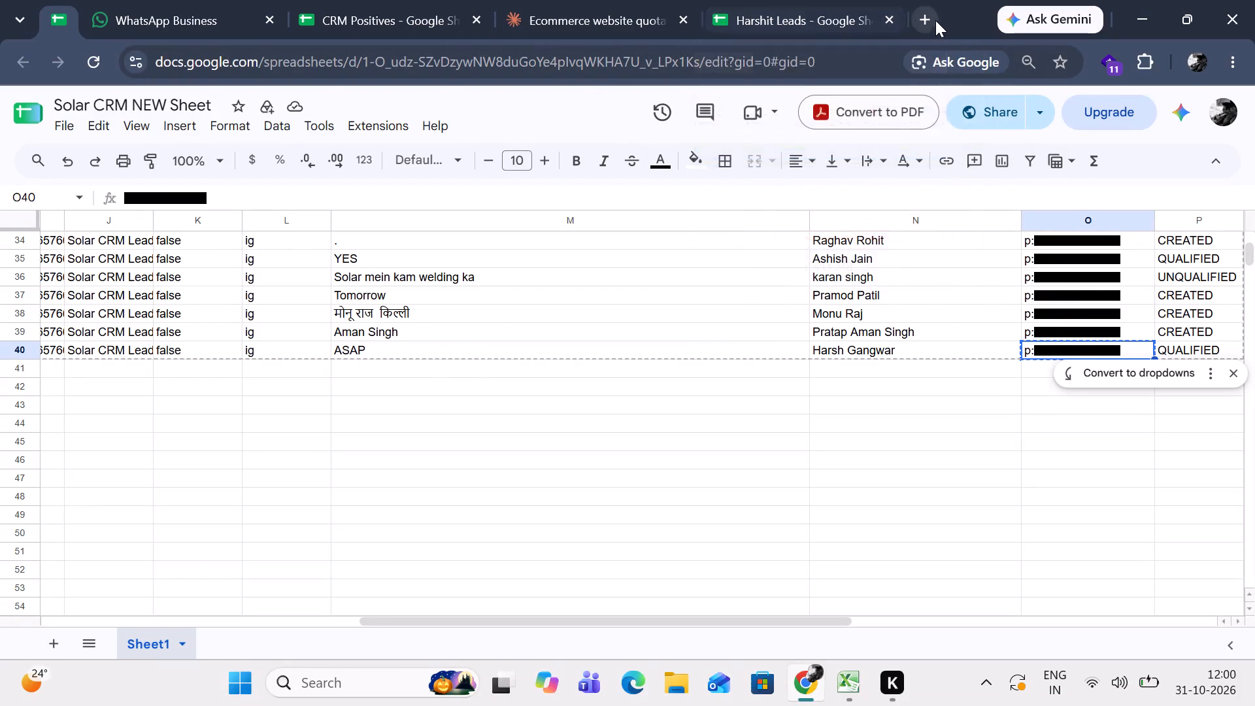
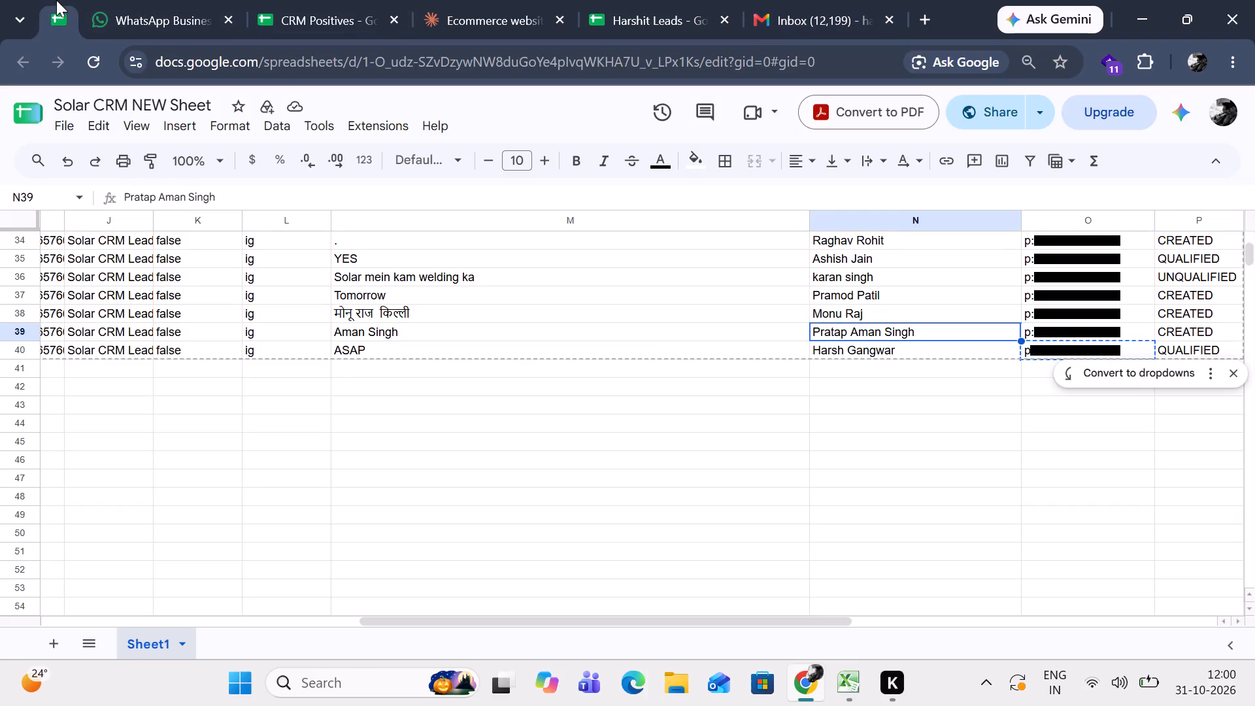
Select the phone number of the row 39 lead in cell O39.
key(Right)
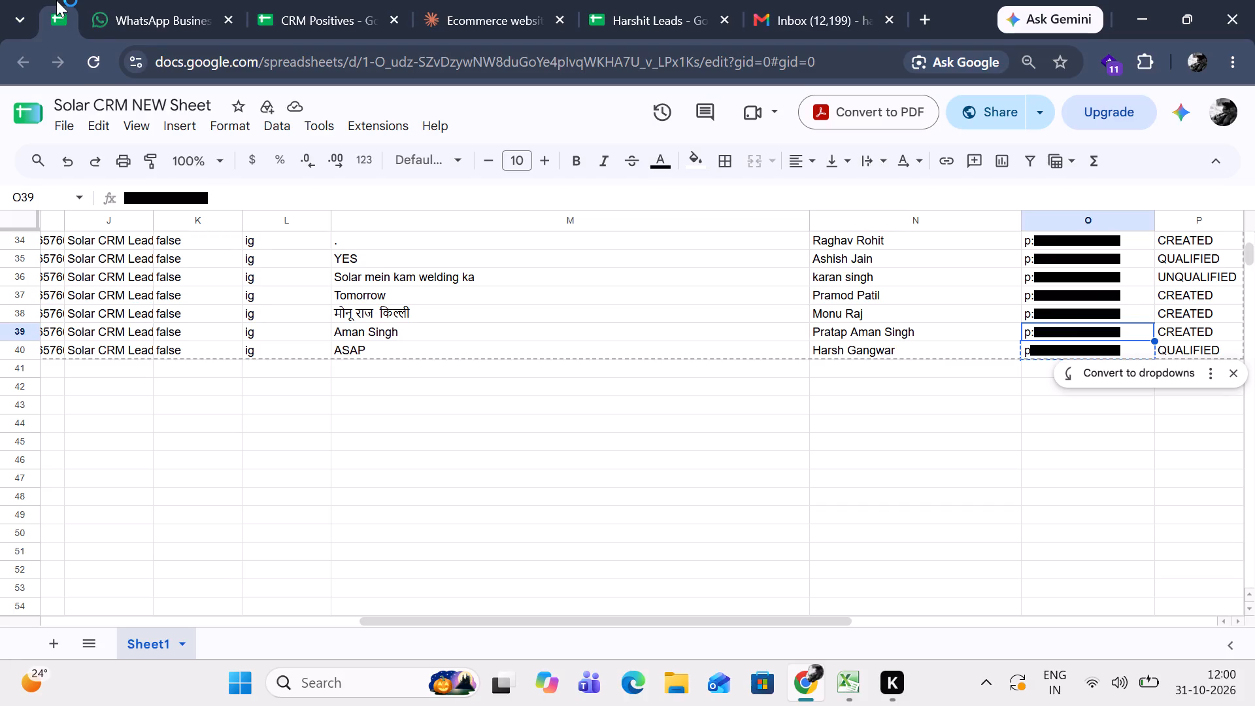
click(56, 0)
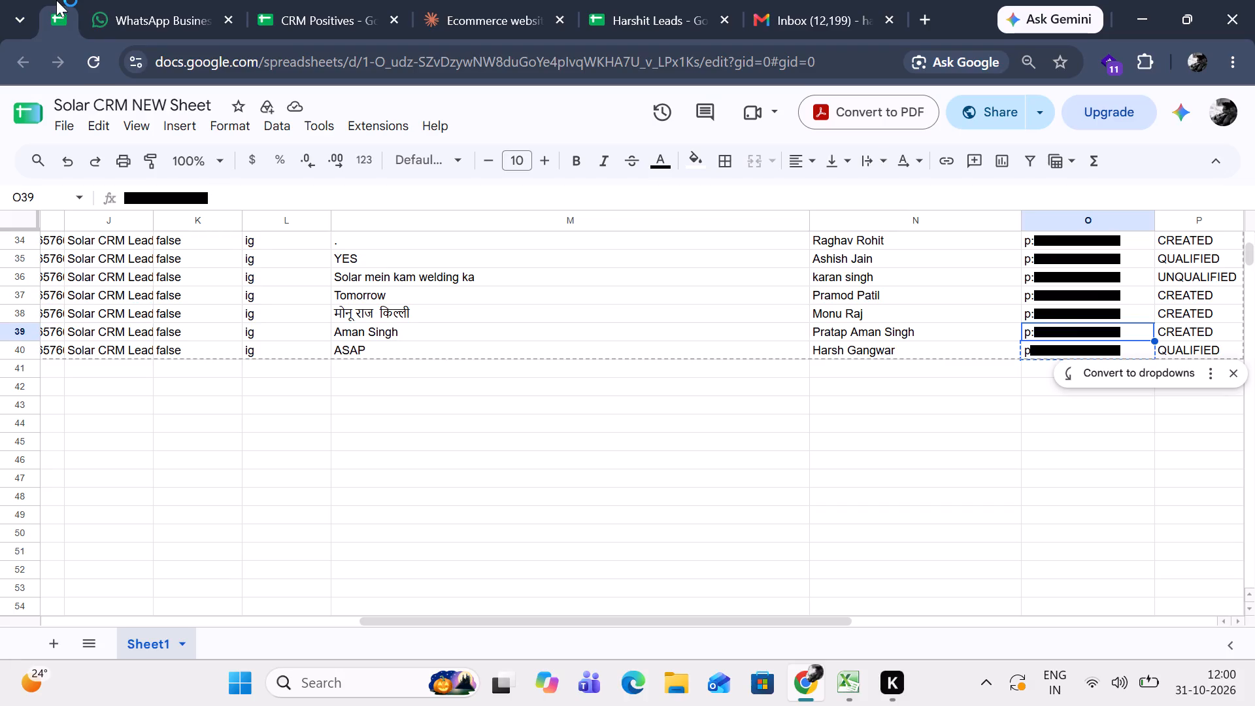
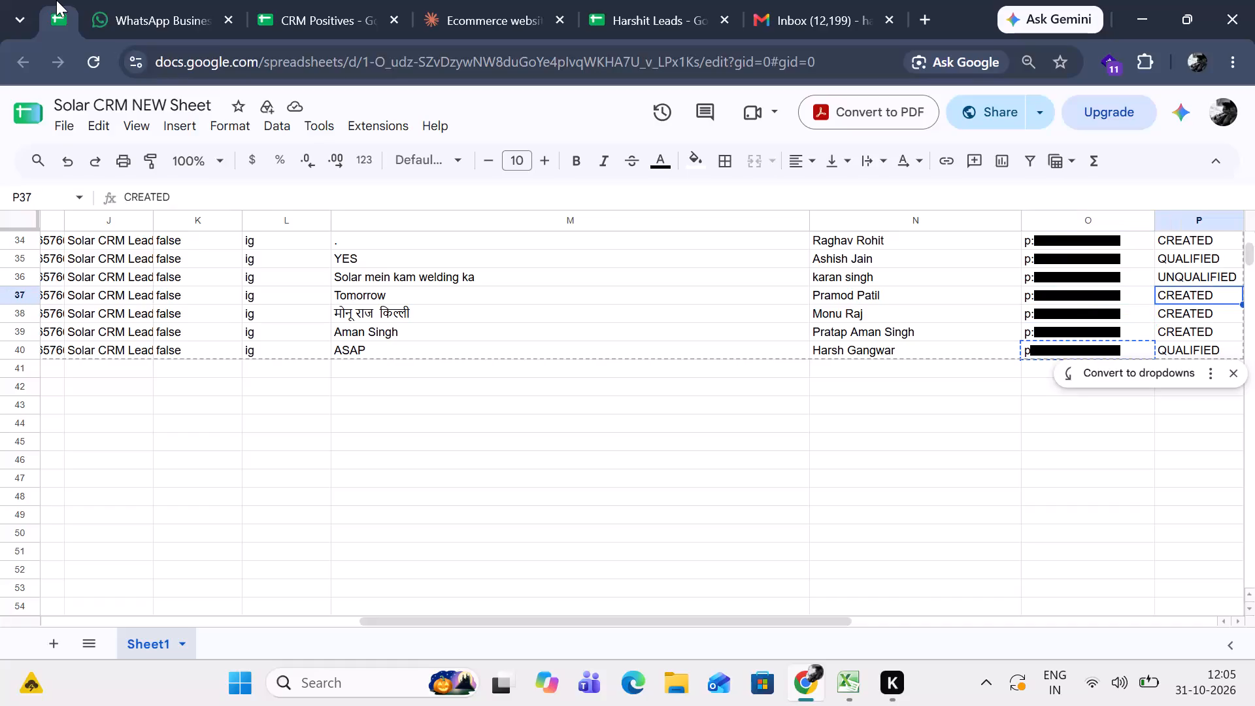
Set the lead status in row 37 of the Solar CRM NEW Sheet to QUALIFIED.
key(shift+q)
key(Return)
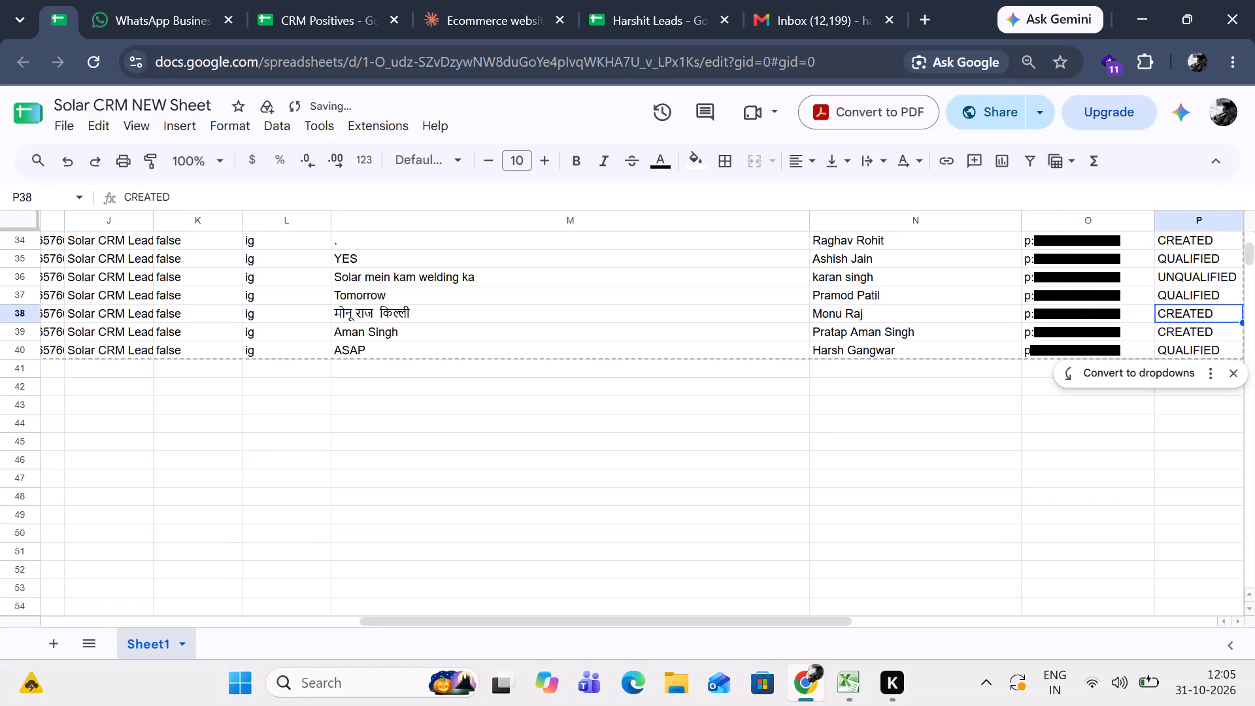
Add the row 37 lead's name and copied phone number to row 45 of the CRM Positives sheet.
key(Up)
key(Left)
key(Left)
key(Left)
key(Right)
key(Right)
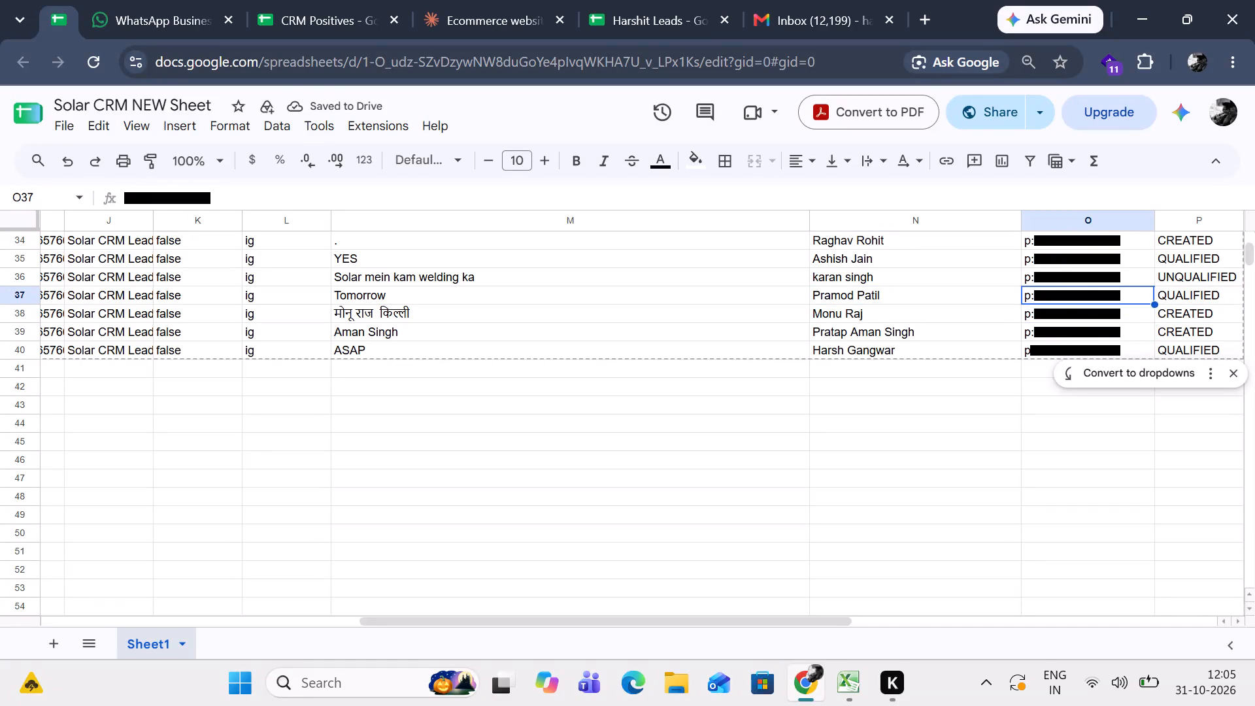
key(ctrl+c)
click(299, 3)
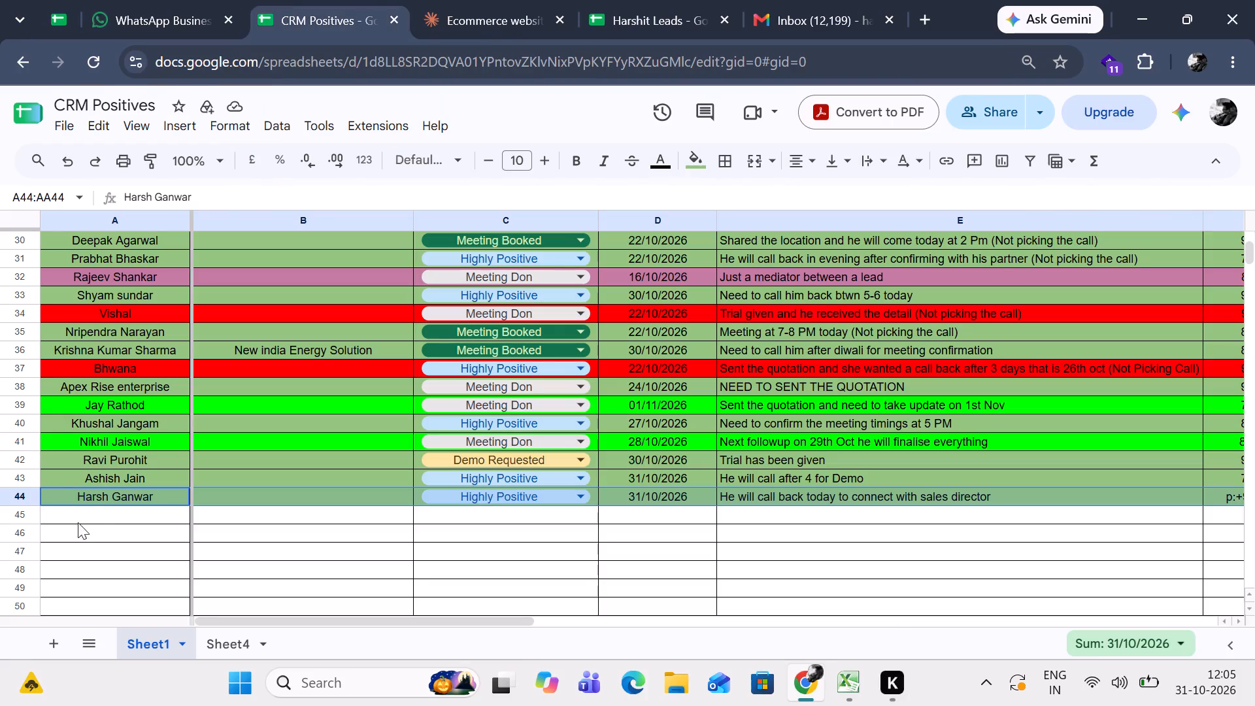
click(92, 507)
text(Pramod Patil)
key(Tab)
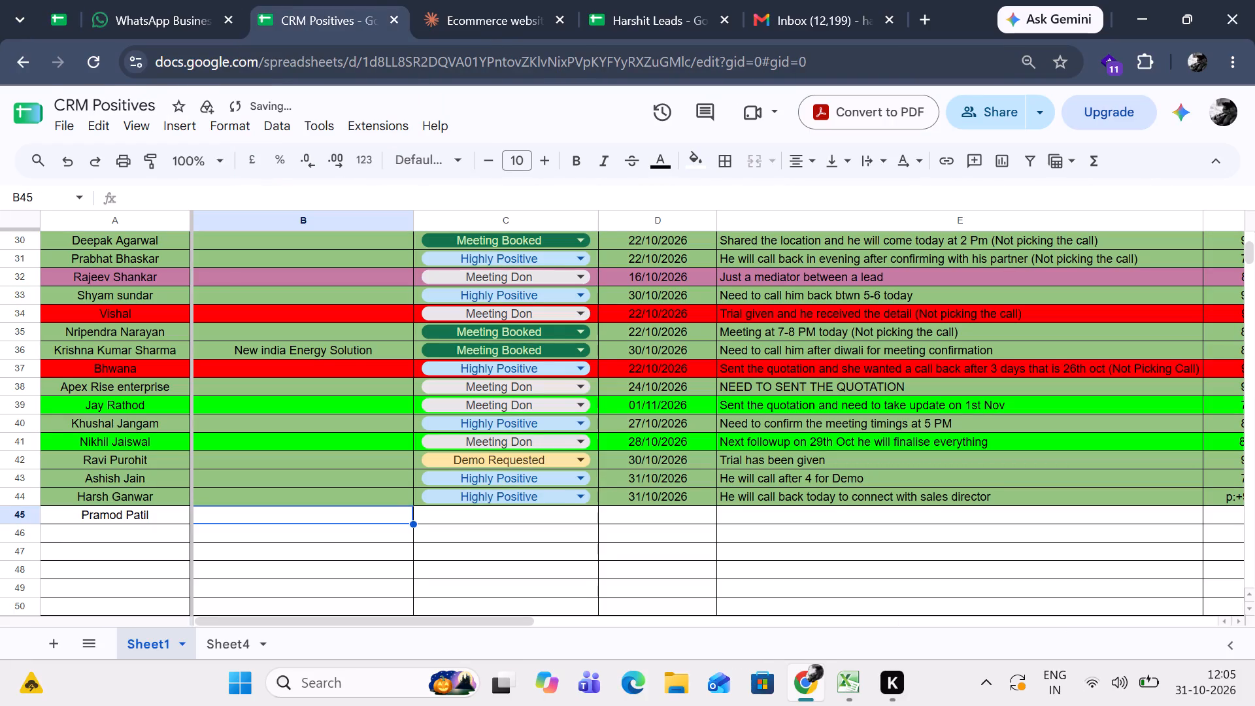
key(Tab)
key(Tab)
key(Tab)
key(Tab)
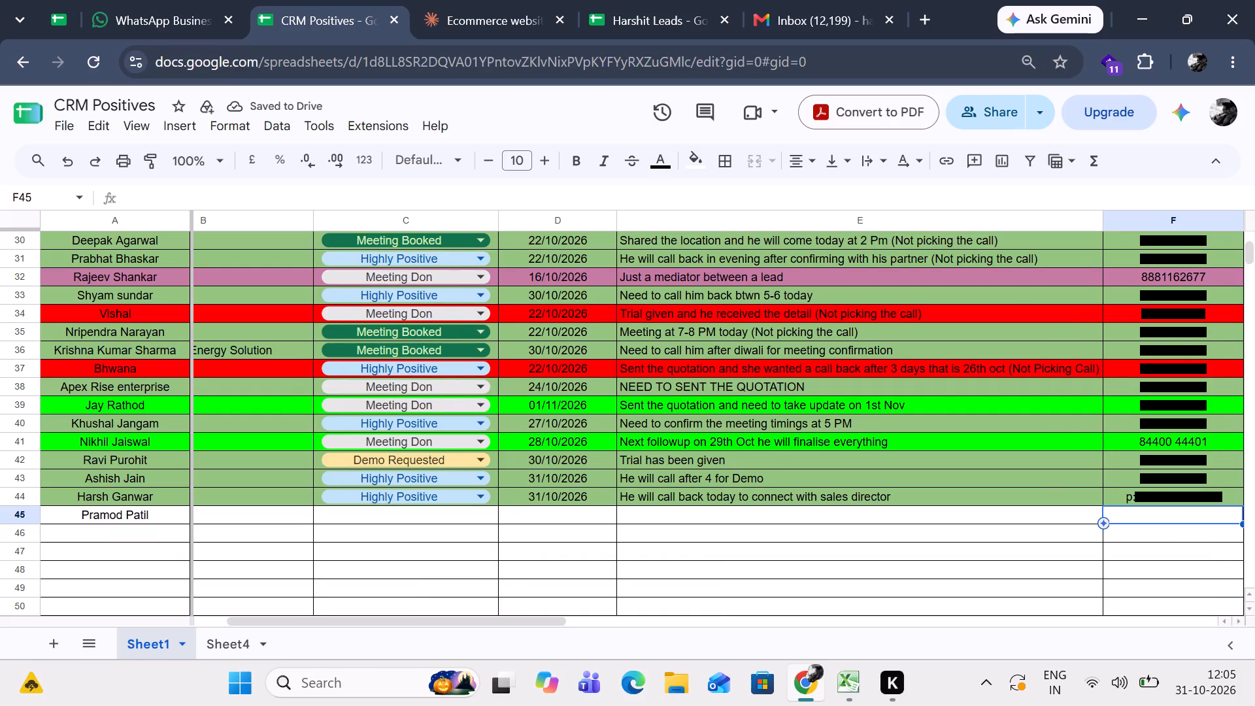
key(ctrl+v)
Copy the date 31/10/2026 and the Highly Positive status from row 44 into row 45.
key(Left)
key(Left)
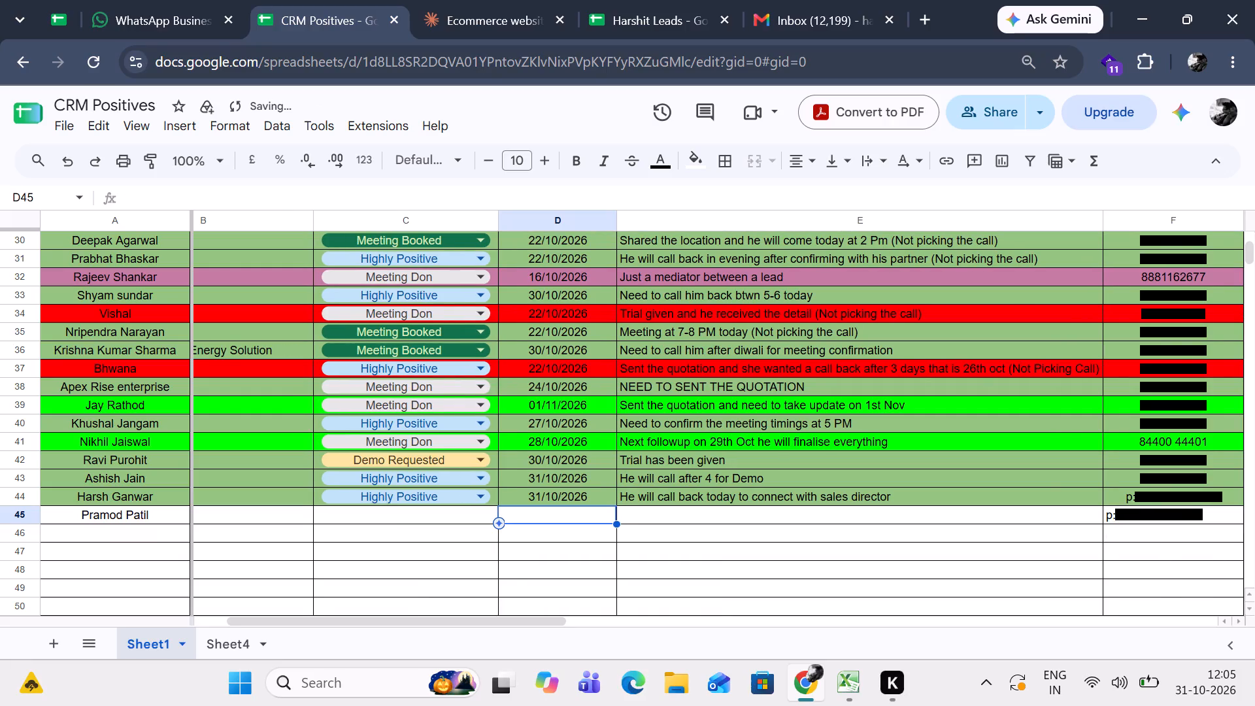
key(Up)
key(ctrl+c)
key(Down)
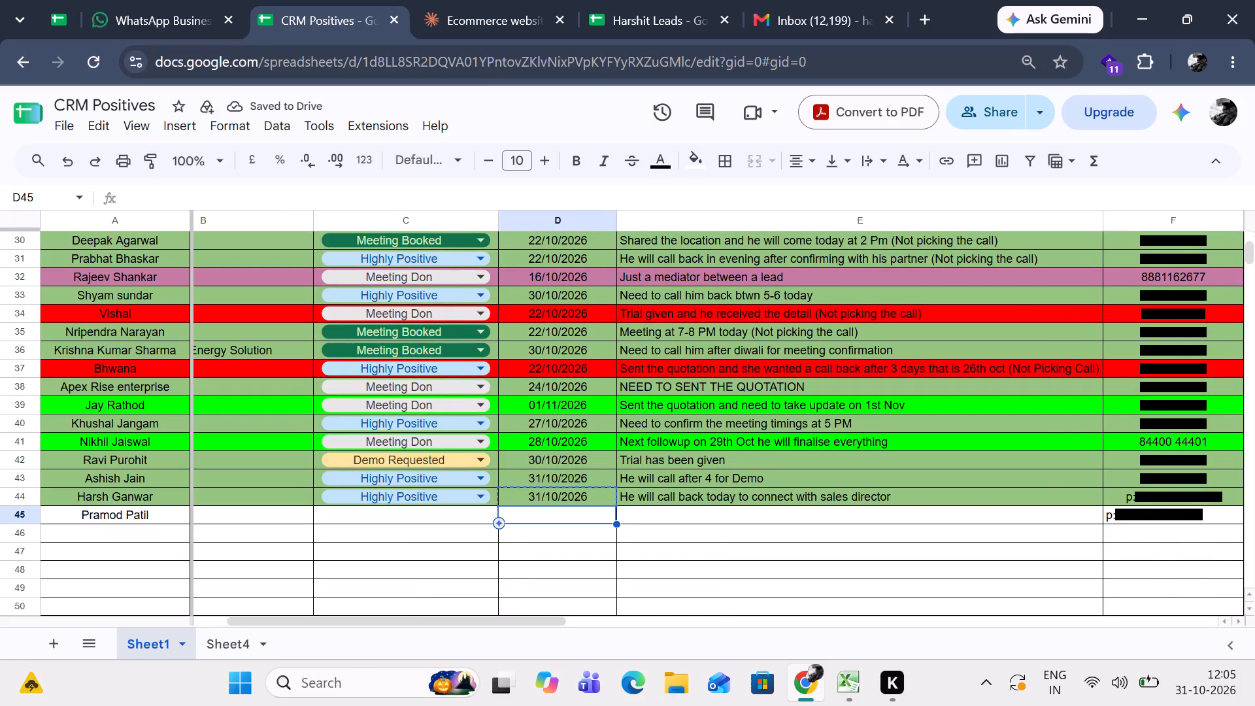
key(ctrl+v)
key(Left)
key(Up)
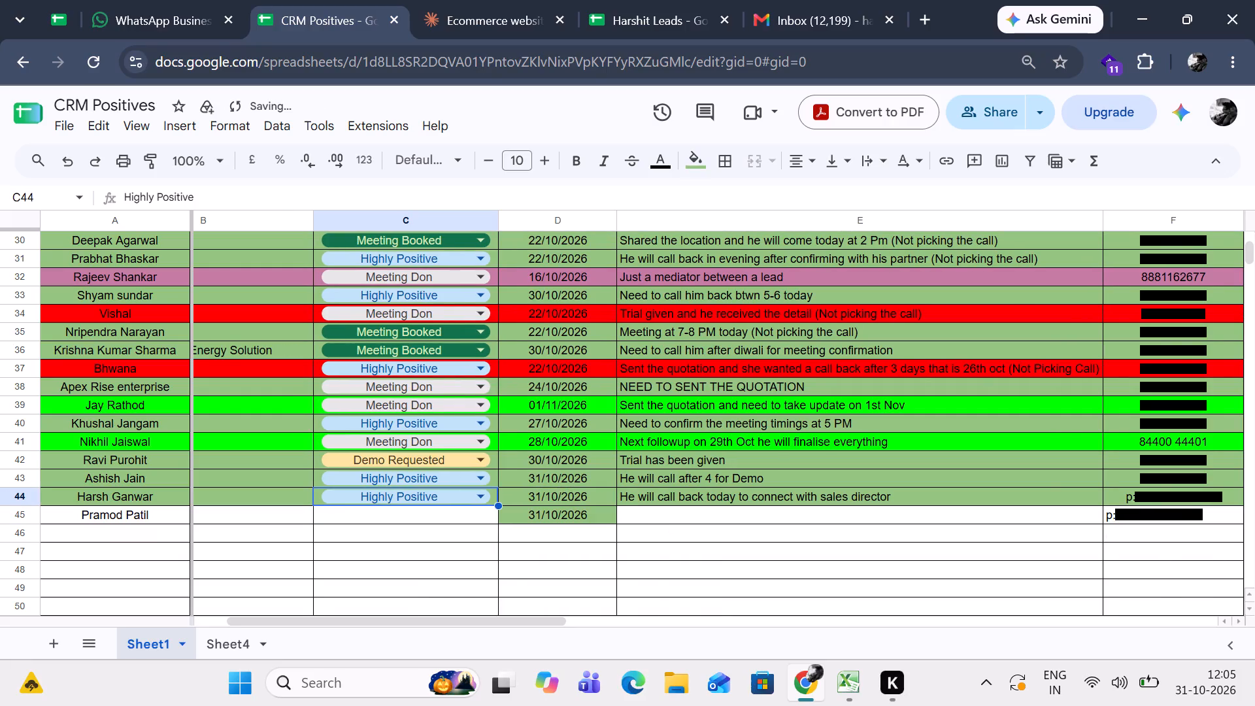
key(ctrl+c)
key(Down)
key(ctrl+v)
Enter the remark "Need to call him around 3-4 PM for meeting" in column E of row 45.
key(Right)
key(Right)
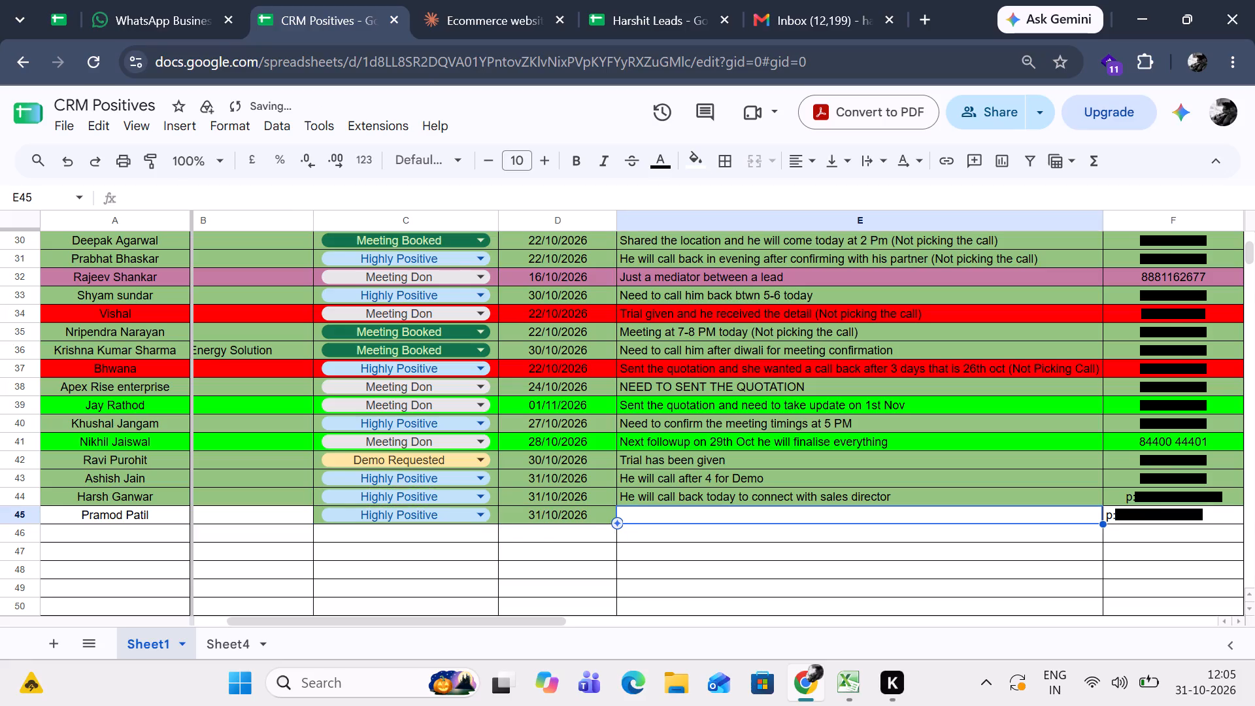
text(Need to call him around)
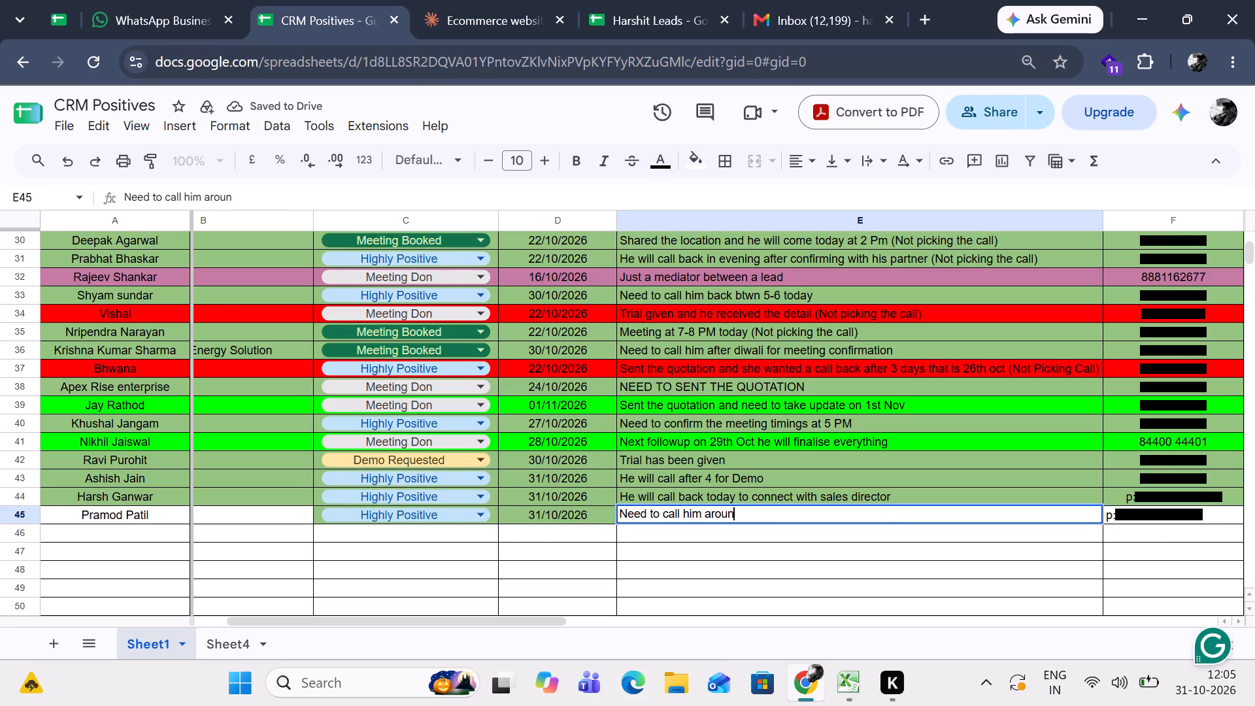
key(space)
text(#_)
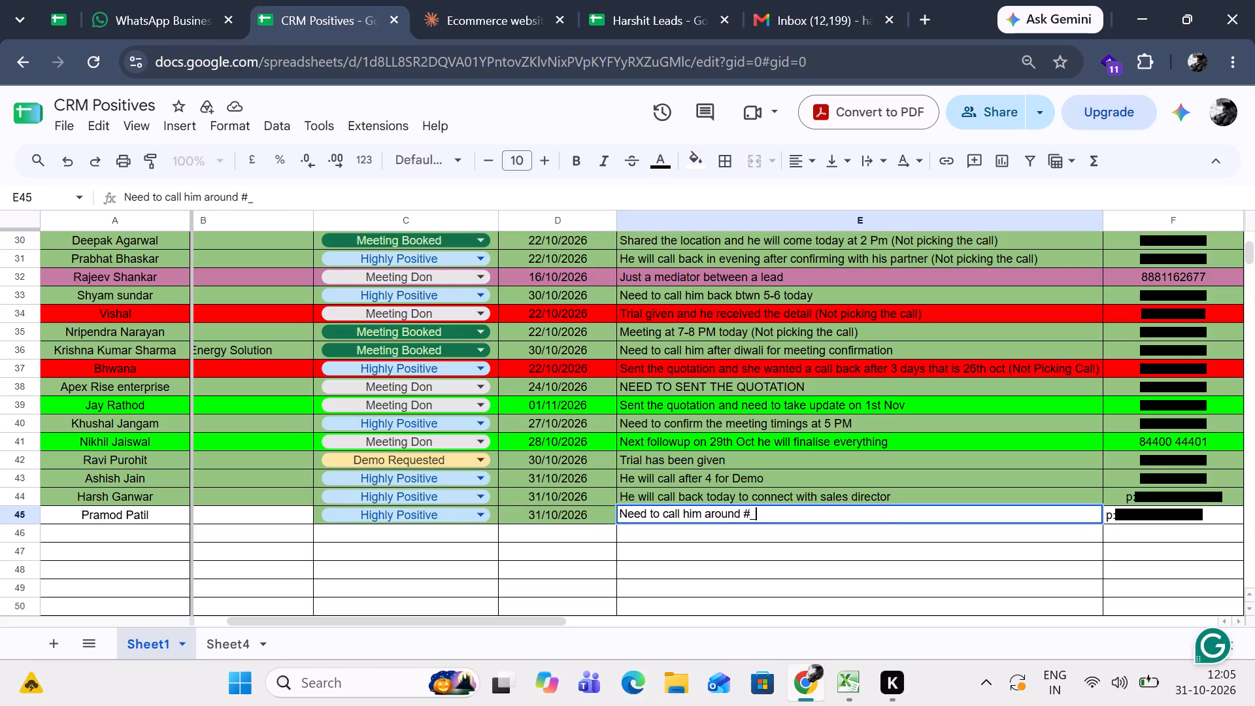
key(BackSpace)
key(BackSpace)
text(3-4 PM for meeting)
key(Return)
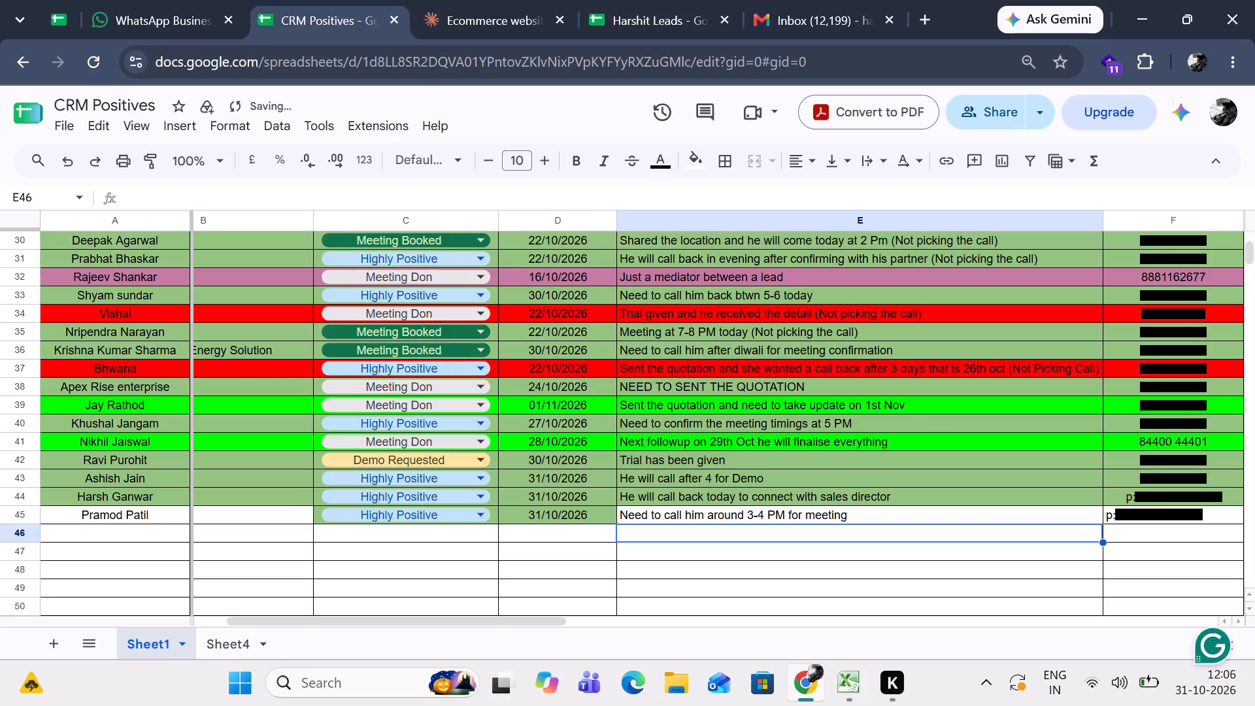
Strip the leading "p:" prefix from the phone number in row 45, leaving only the bare number.
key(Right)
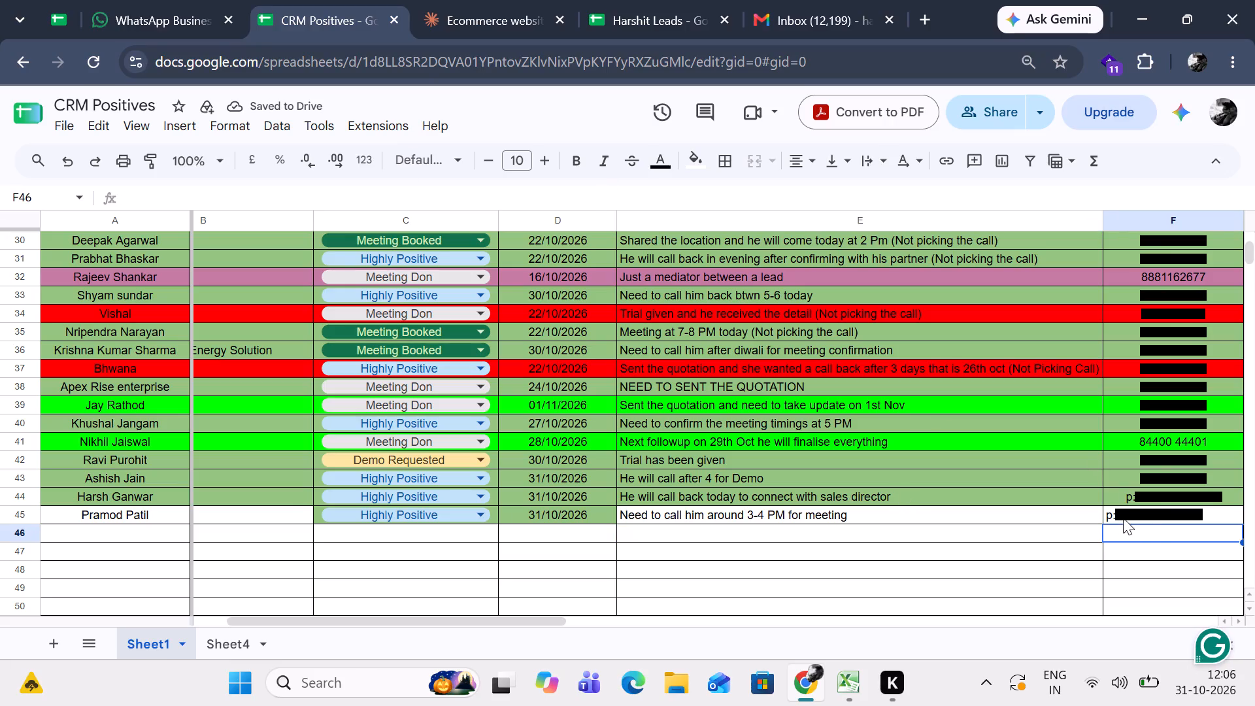
double_click(1120, 516)
click(1135, 510)
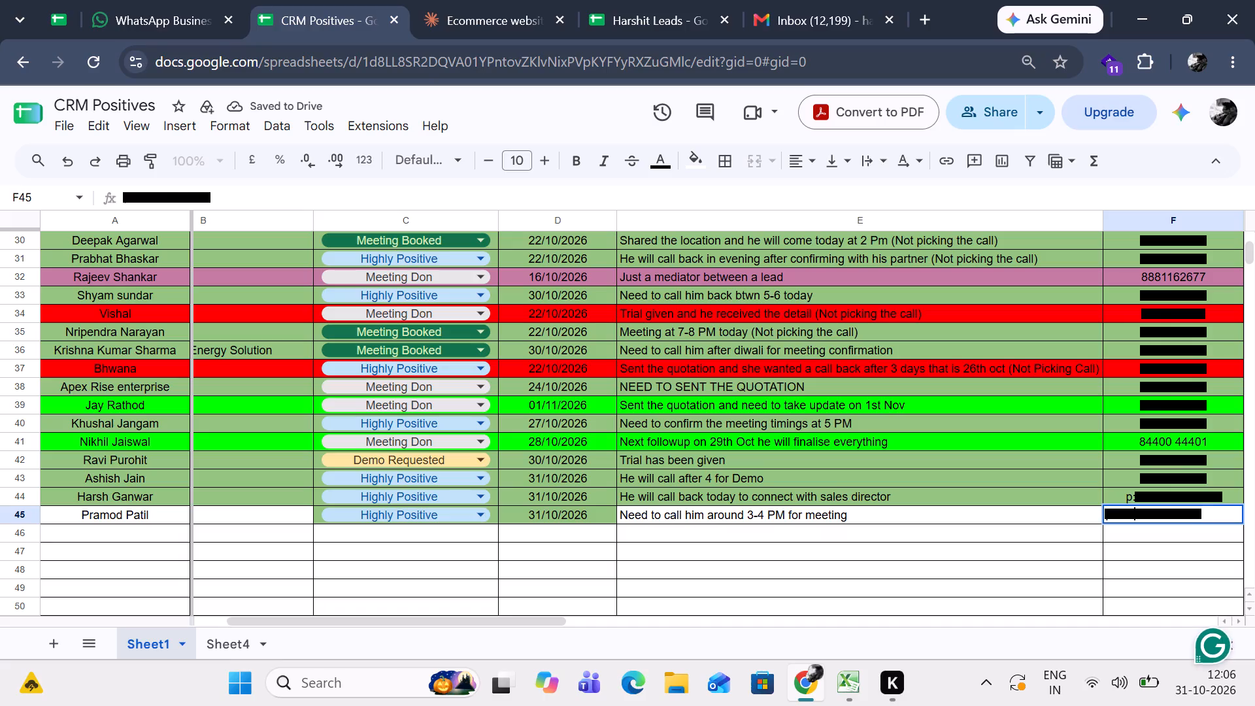
key(BackSpace)
key(BackSpace)
key(BackSpace)
key(BackSpace)
key(BackSpace)
key(BackSpace)
key(BackSpace)
key(BackSpace)
key(BackSpace)
key(BackSpace)
key(Tab)
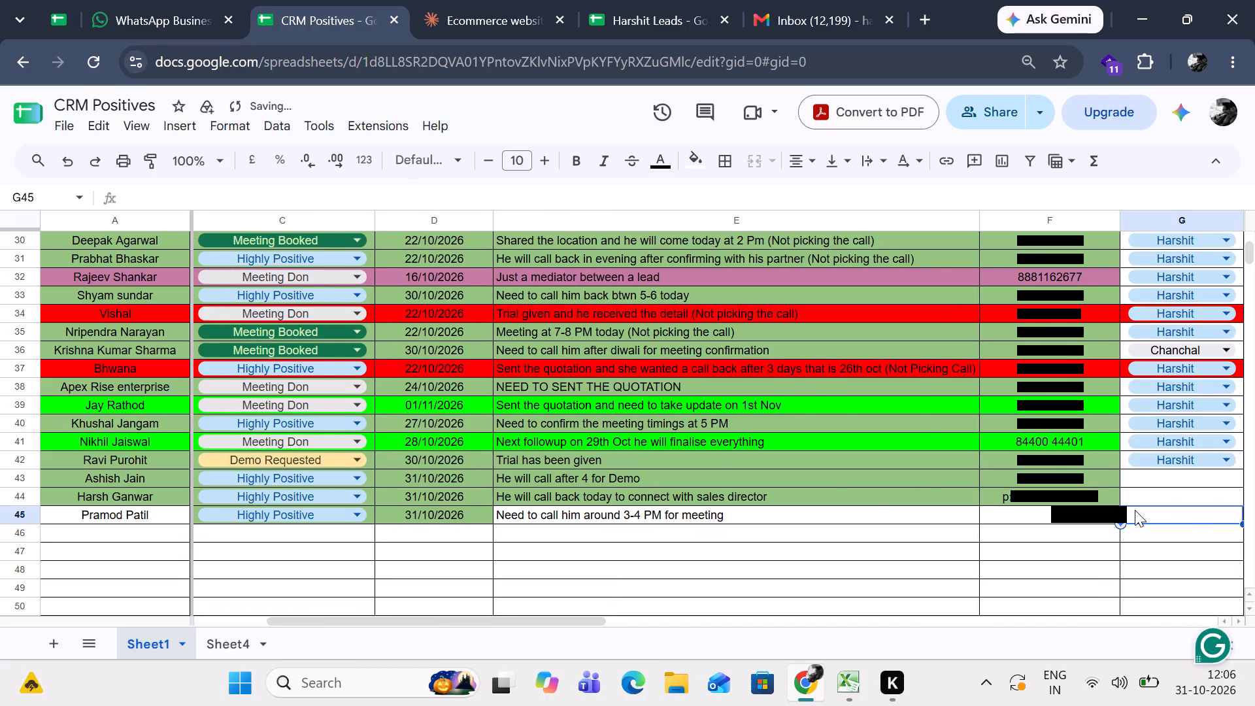
Strip the leading "p:" prefix from the phone number in row 44, leaving only the bare number.
key(Left)
key(Up)
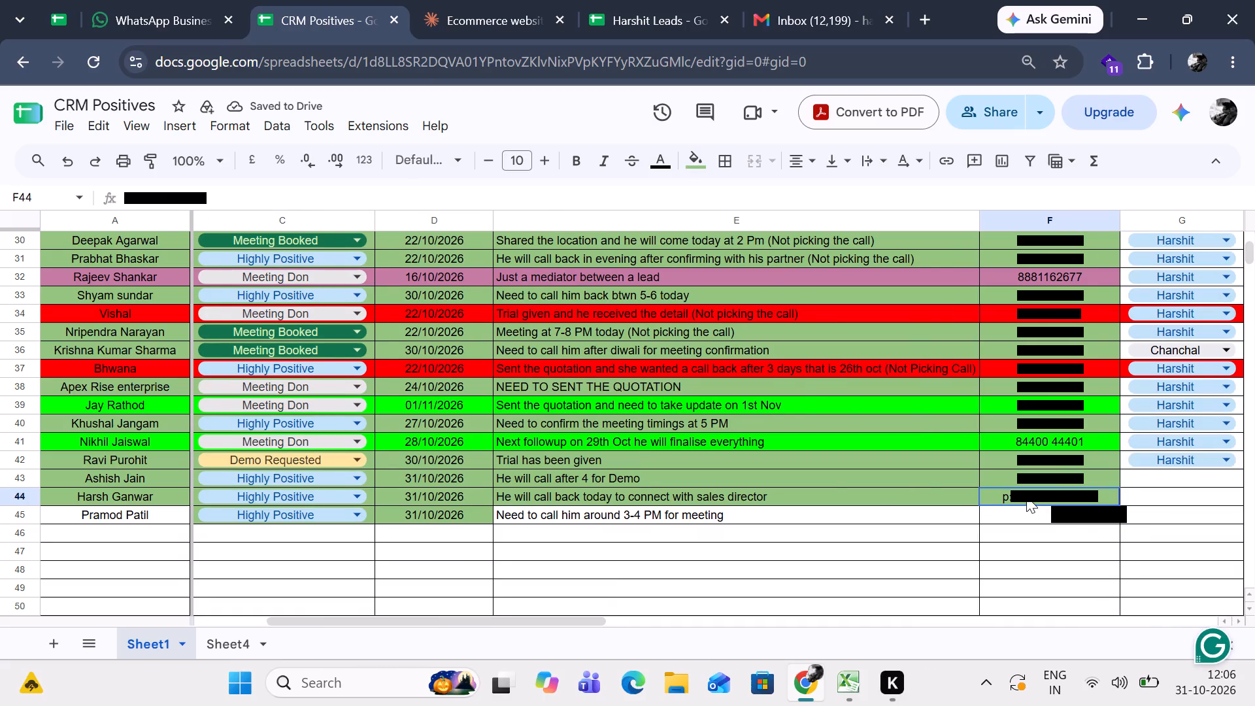
double_click(1026, 496)
key(Left)
key(Left)
key(Left)
key(Left)
key(Left)
key(Left)
key(Left)
key(Left)
key(Left)
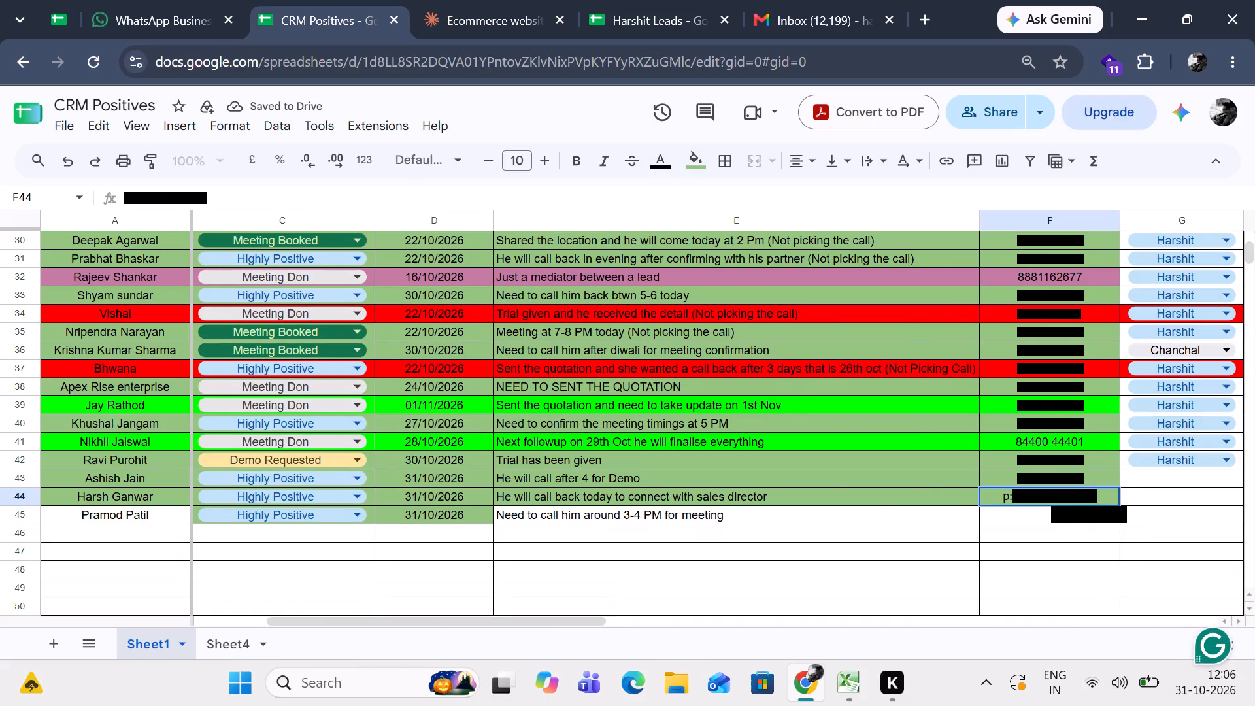
key(Left)
key(BackSpace)
key(BackSpace)
key(BackSpace)
key(BackSpace)
key(BackSpace)
key(BackSpace)
key(BackSpace)
key(BackSpace)
key(BackSpace)
key(BackSpace)
key(BackSpace)
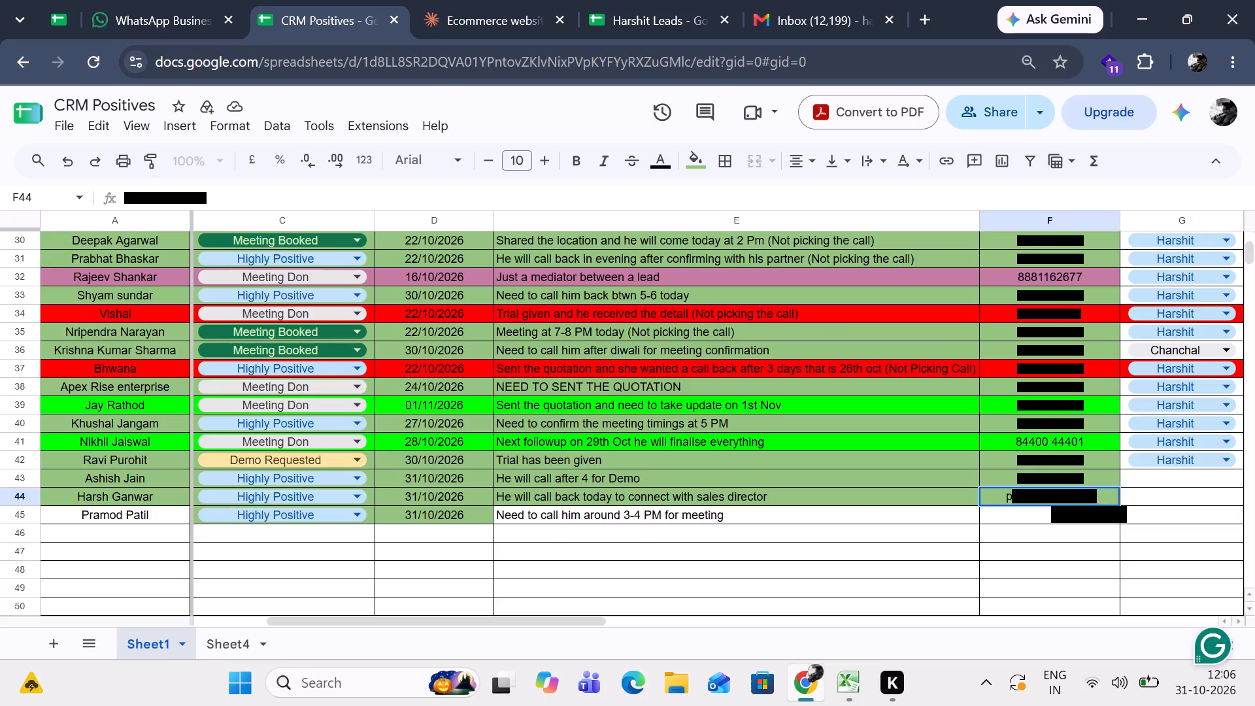
key(Tab)
Apply the formatting of row 44 to the whole of row 45 with Paint format.
key(Down)
key(Left)
key(Left)
key(Left)
key(Left)
key(Left)
key(Left)
key(Left)
key(Left)
key(Left)
key(Left)
key(Left)
key(Left)
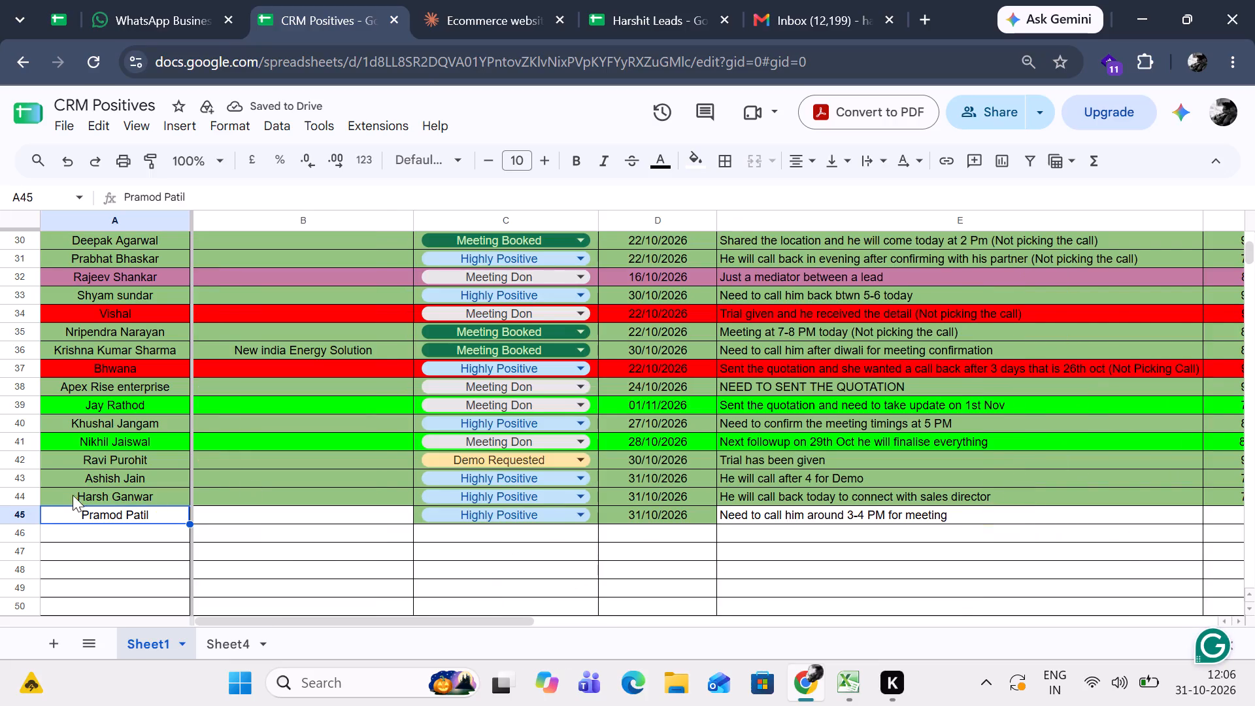
click(29, 491)
click(159, 152)
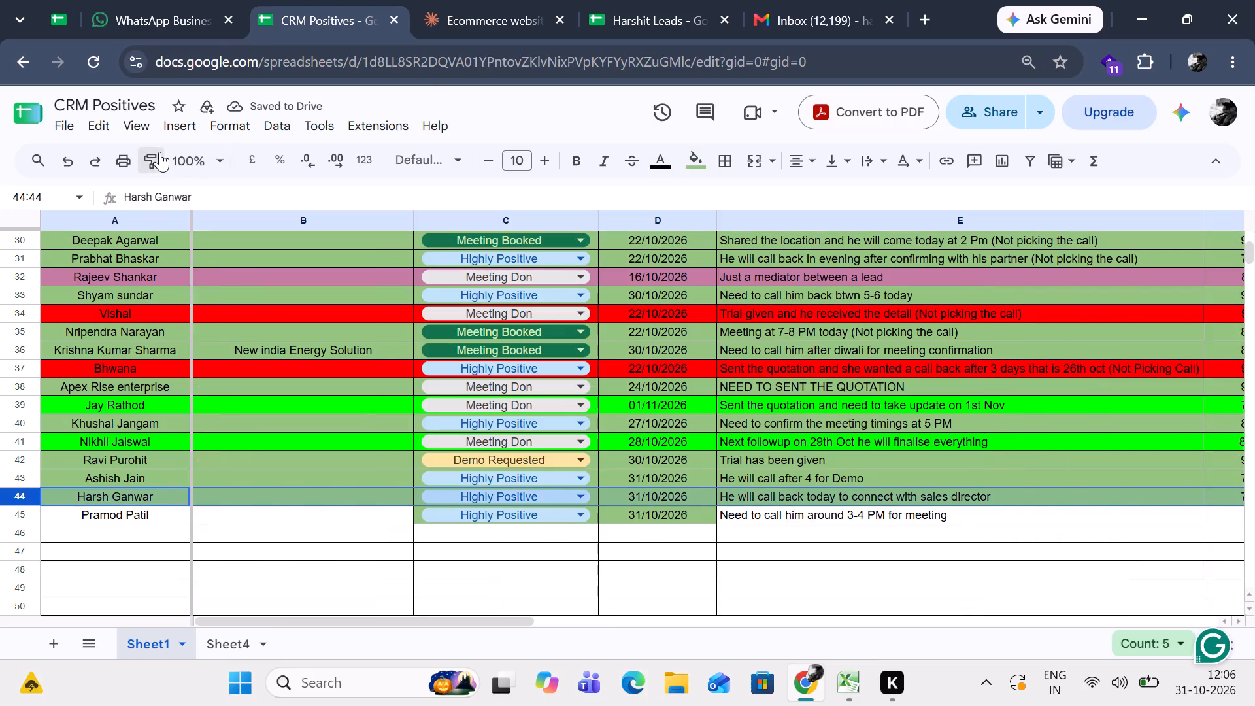
click(20, 513)
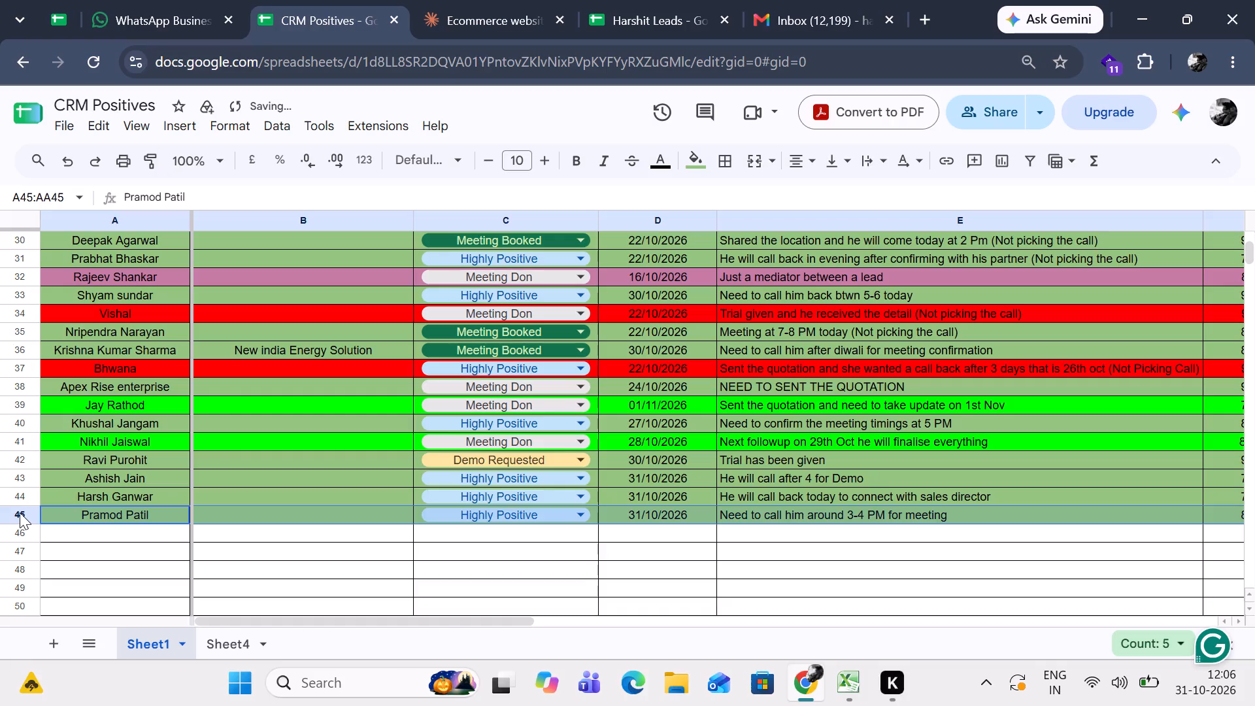
Copy the Harshit assignment from row 42 into column G of rows 43 to 45.
key(Right)
key(Right)
key(Right)
key(Right)
key(Right)
key(Right)
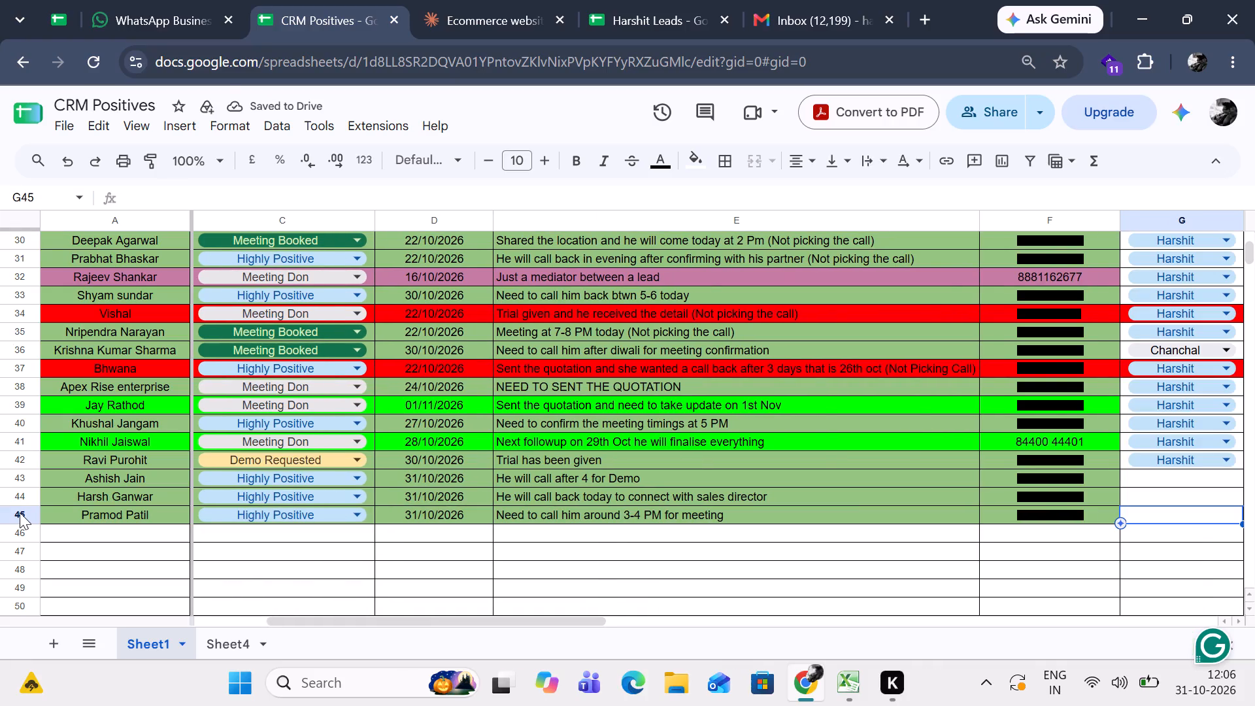
key(Down)
key(Up)
key(Up)
key(Up)
key(Up)
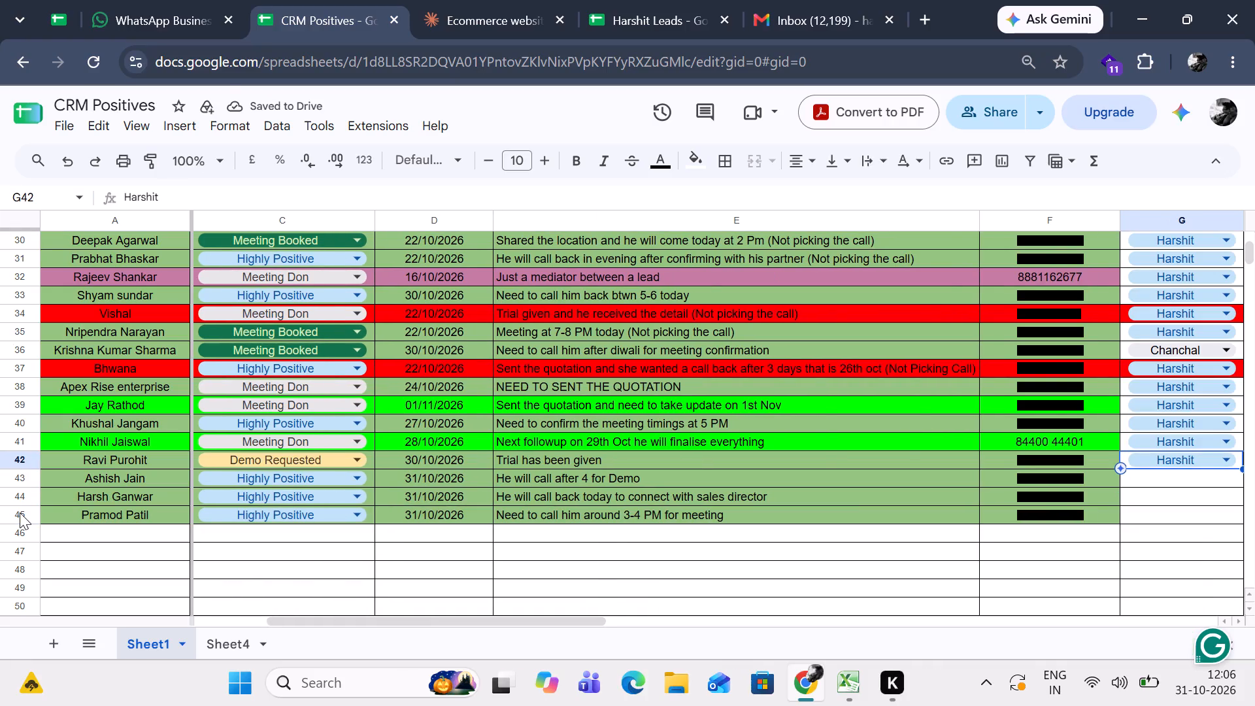
key(ctrl+c)
key(Down)
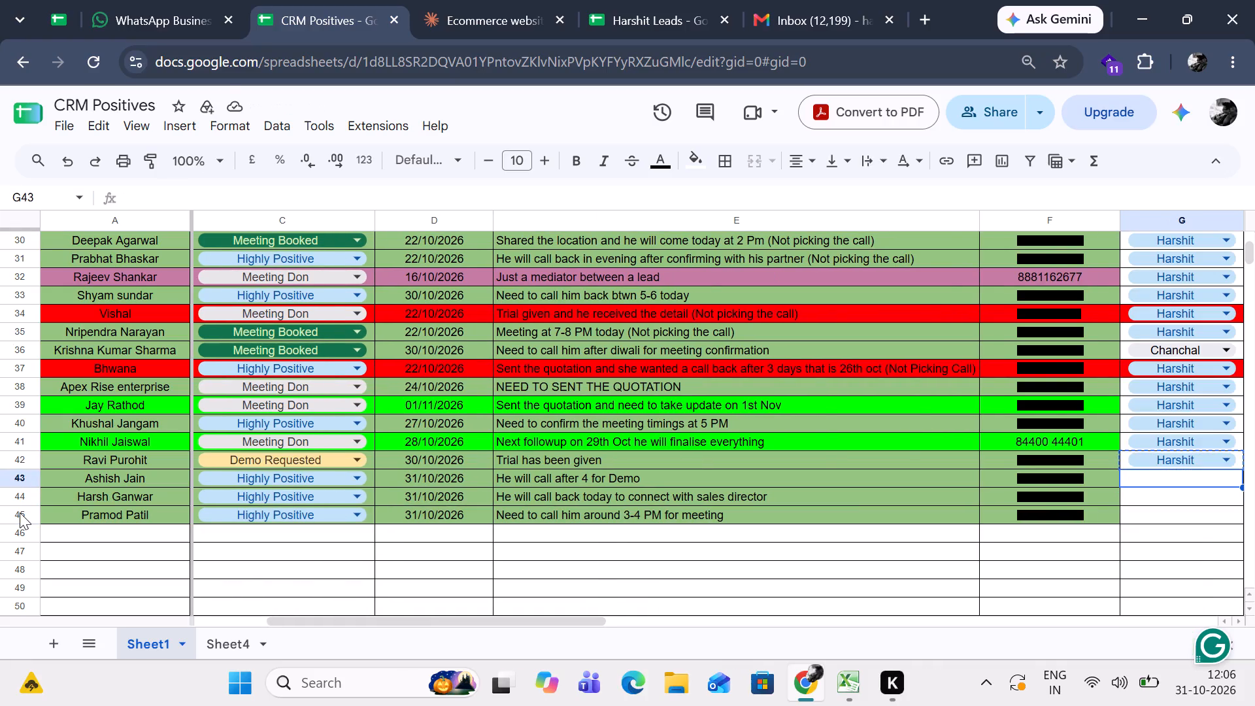
key(shift+Down)
key(shift+Down)
key(ctrl+v)
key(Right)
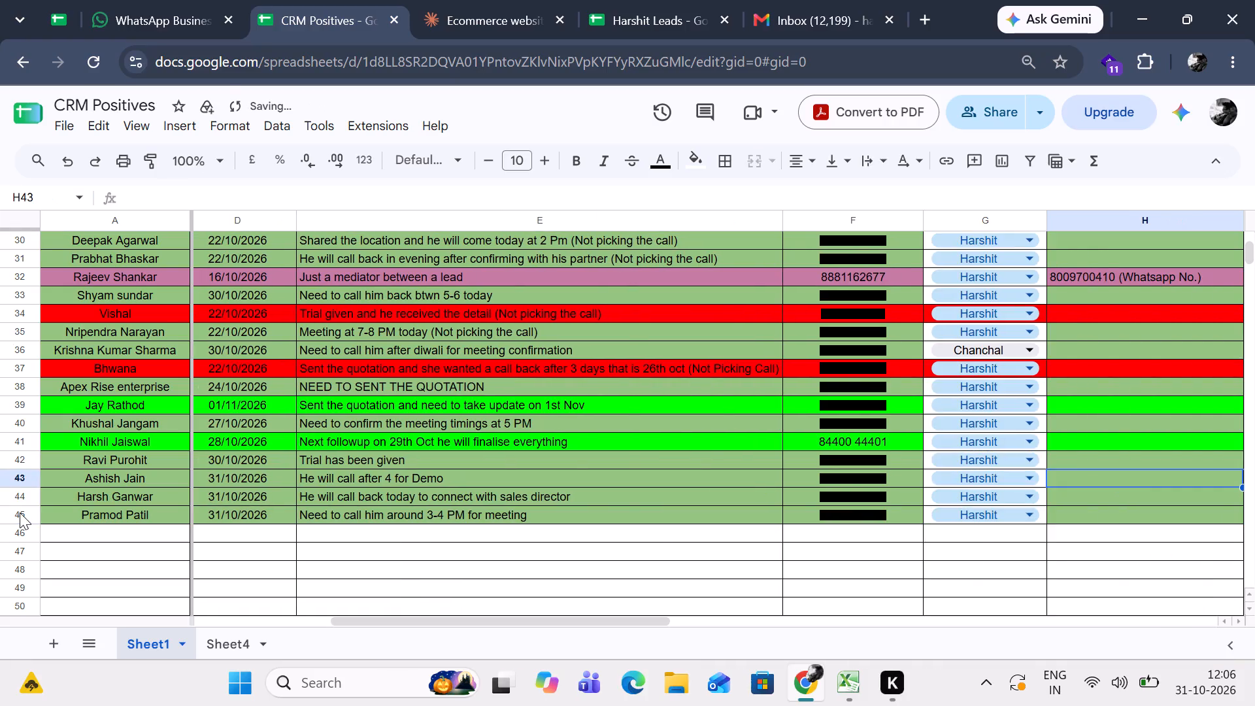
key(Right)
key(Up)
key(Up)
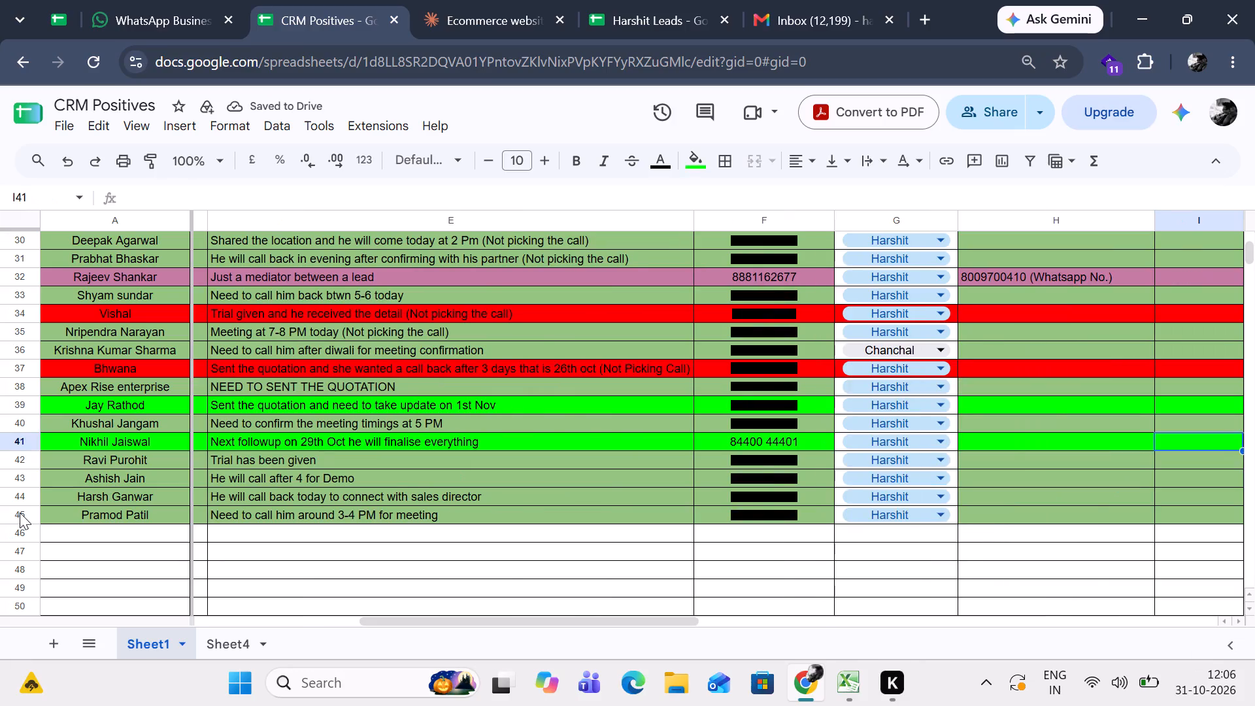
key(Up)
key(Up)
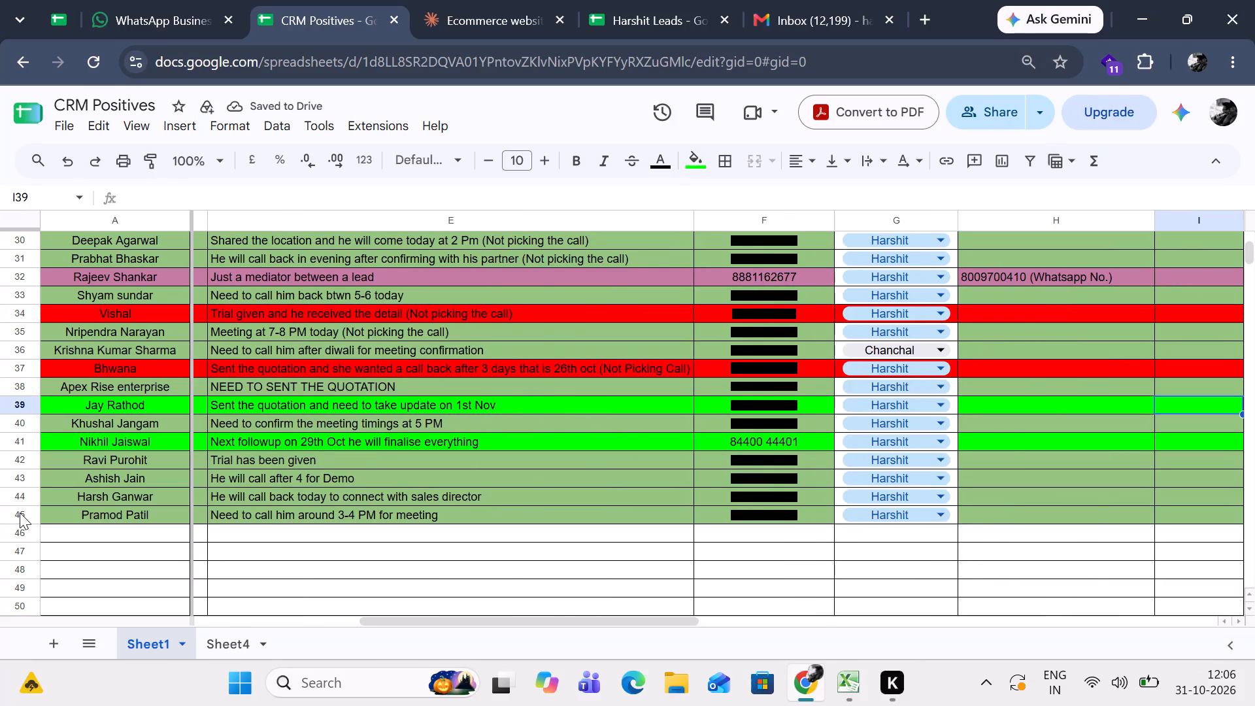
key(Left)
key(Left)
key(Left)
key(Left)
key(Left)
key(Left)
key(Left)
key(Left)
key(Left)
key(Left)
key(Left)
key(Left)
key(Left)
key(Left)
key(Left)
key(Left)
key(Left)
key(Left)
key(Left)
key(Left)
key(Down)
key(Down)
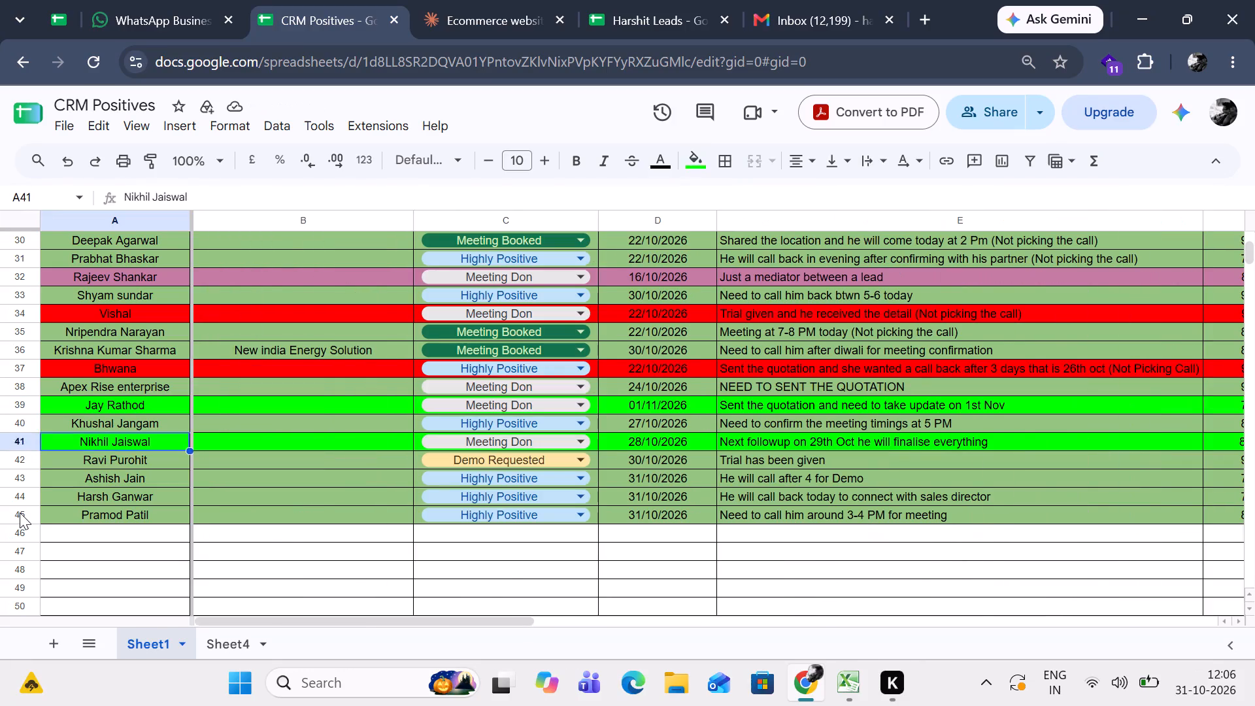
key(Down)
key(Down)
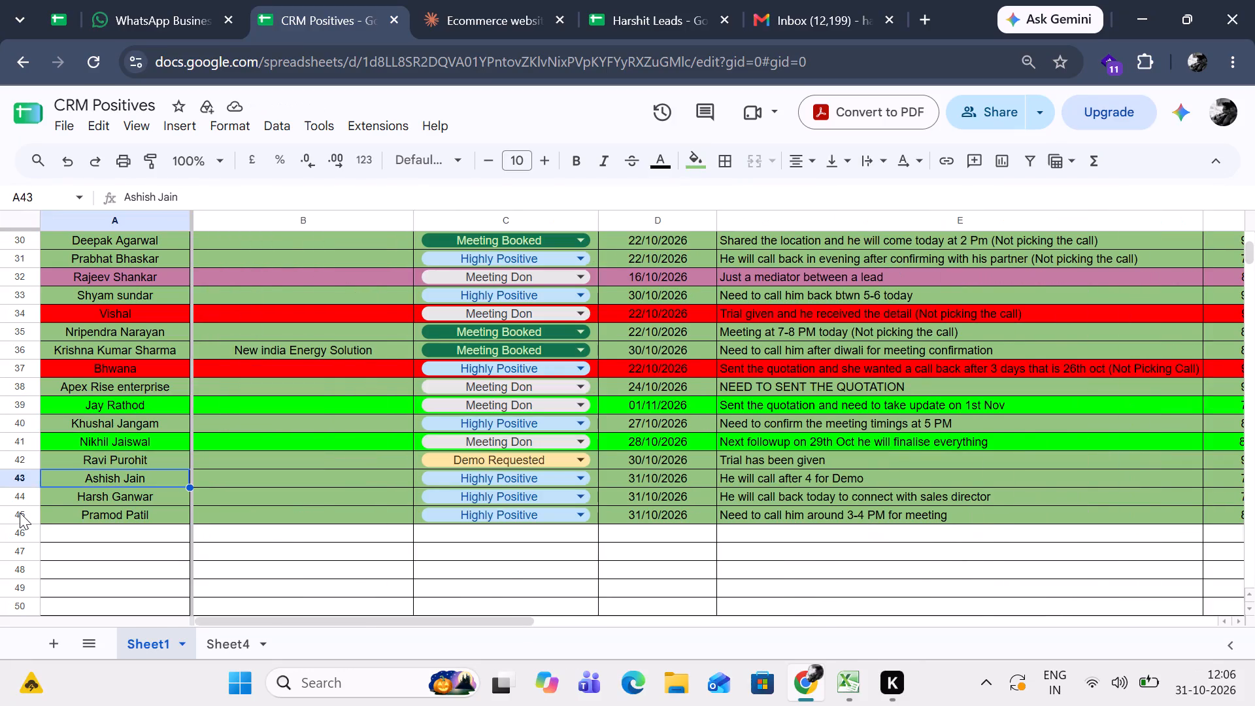
Return to the Solar CRM NEW Sheet to continue with the leads.
click(48, 7)
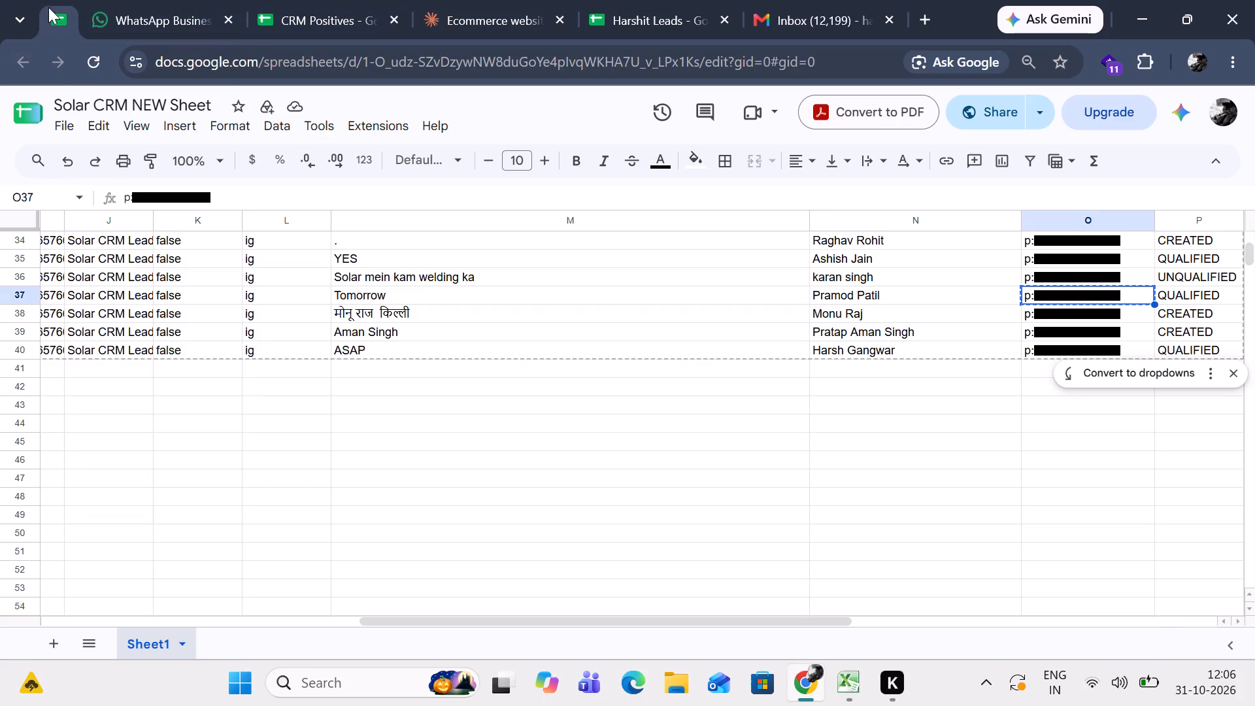
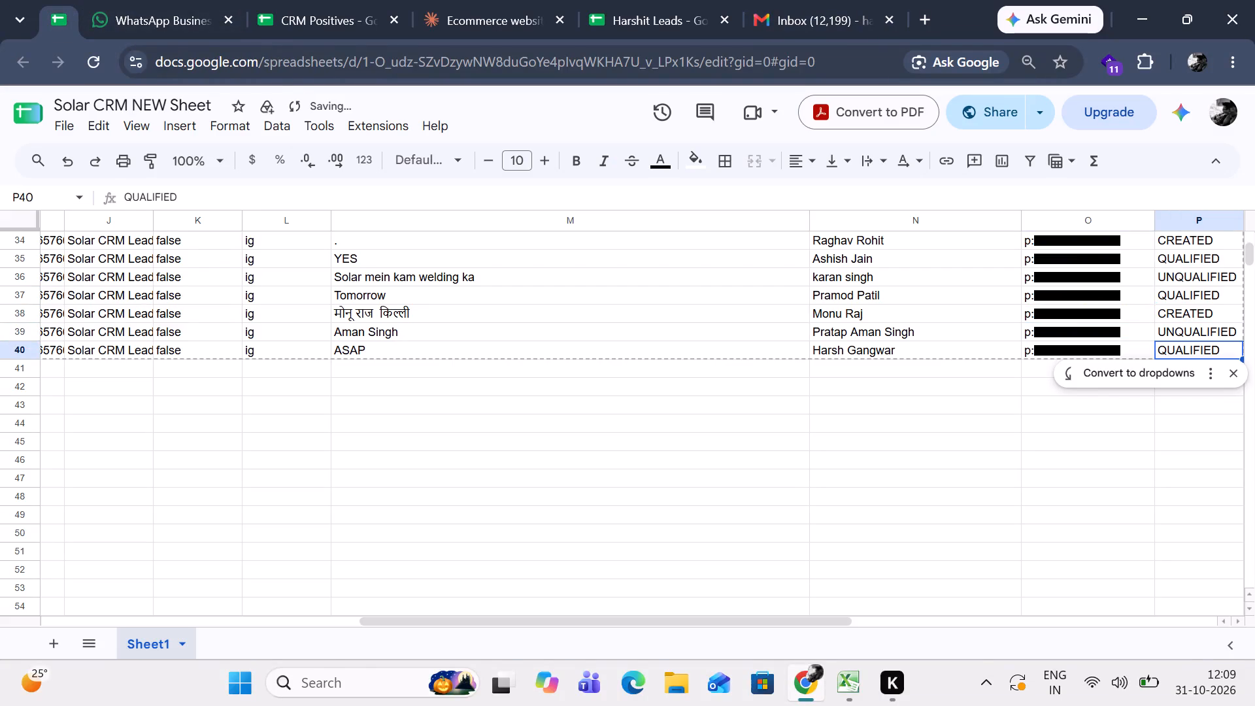
Review the remarks, names, phone numbers and statuses of the leads in rows 34 to 40 for remaining qualified ones.
key(Up)
key(Up)
key(Left)
key(Left)
key(Left)
key(Left)
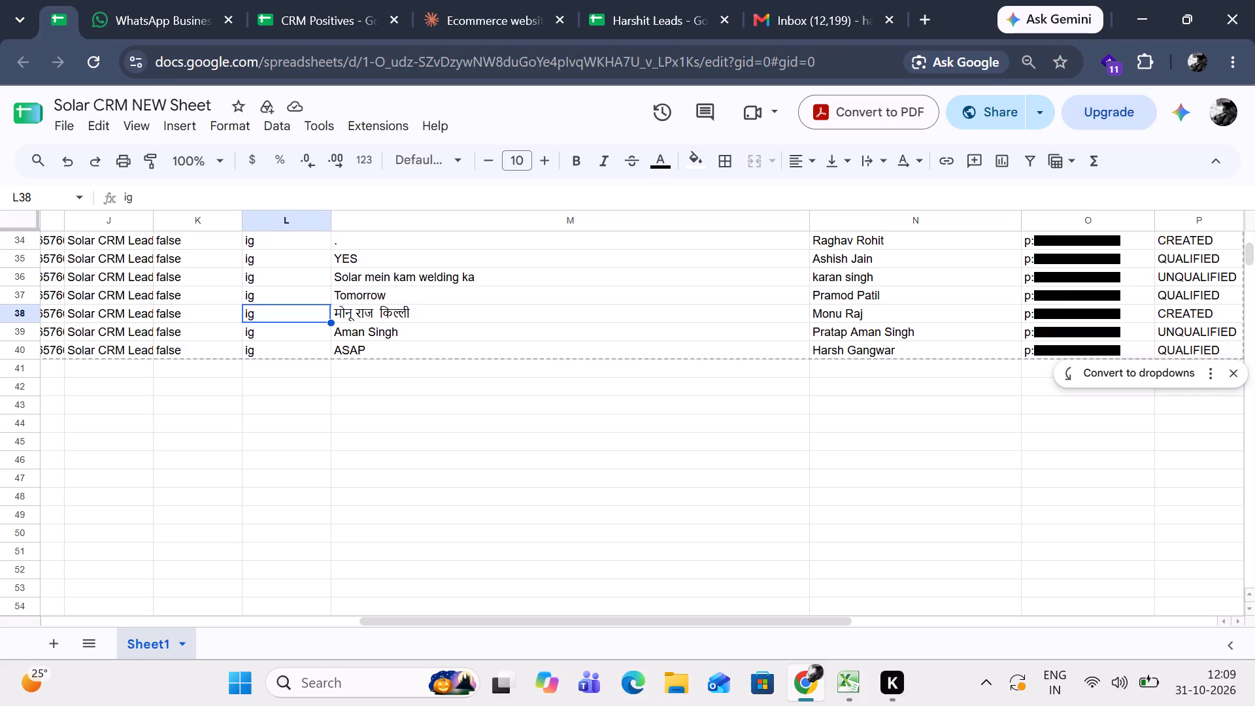
key(Up)
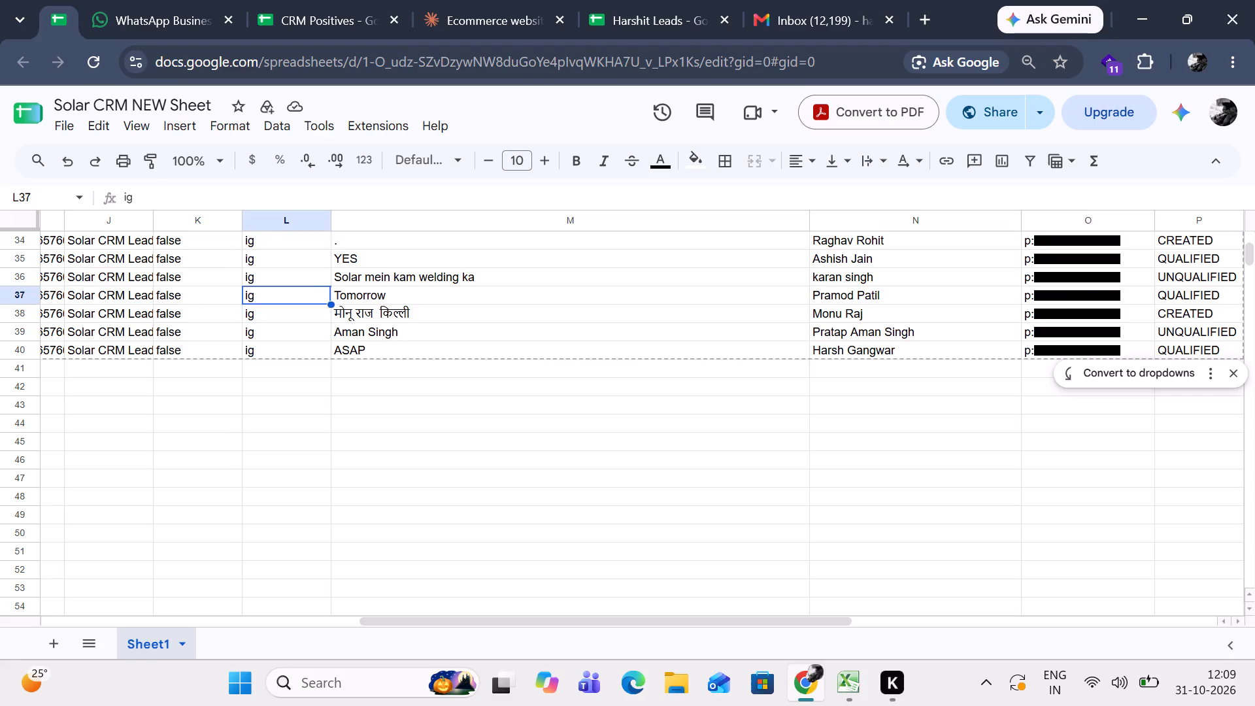
key(Up)
key(Down)
key(Right)
key(Right)
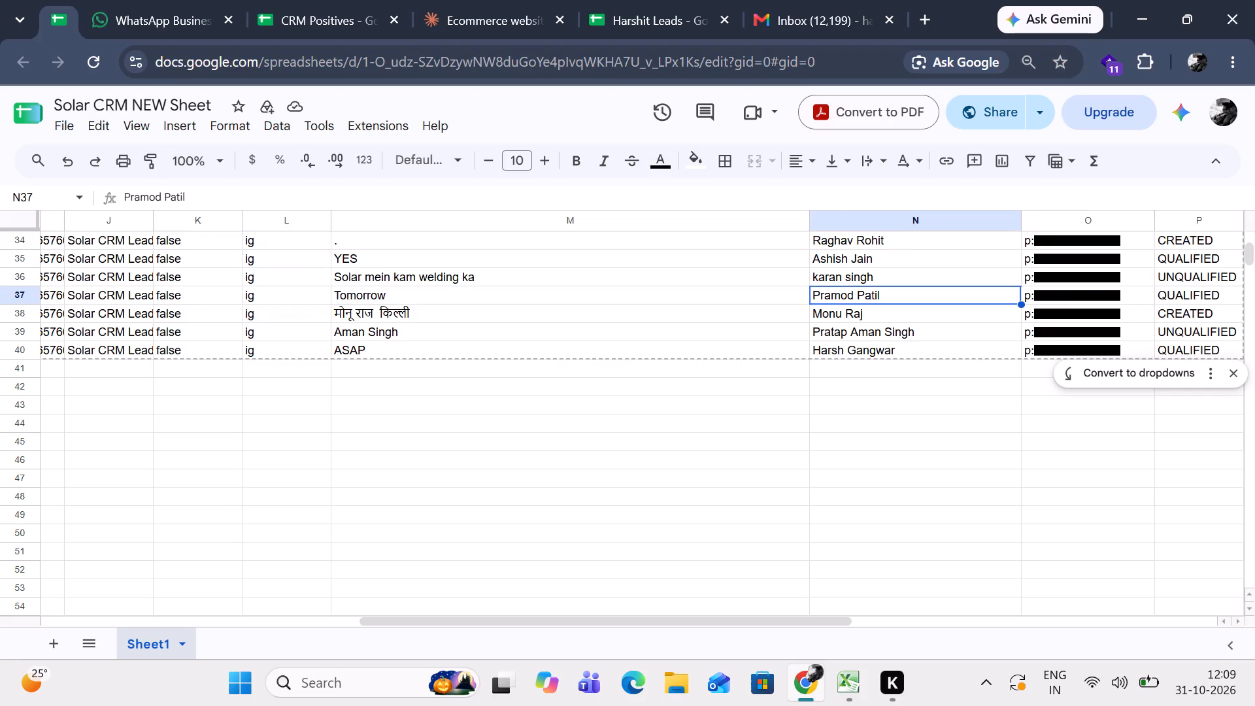
key(Up)
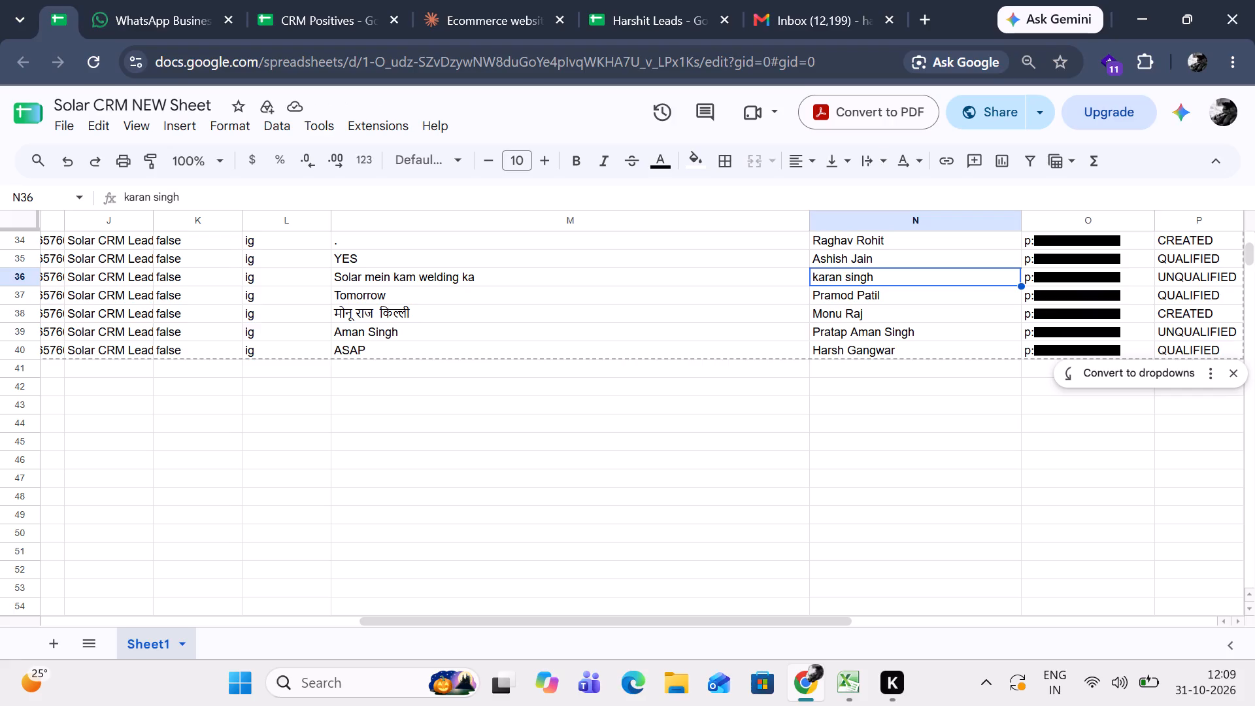
key(Up)
key(Up)
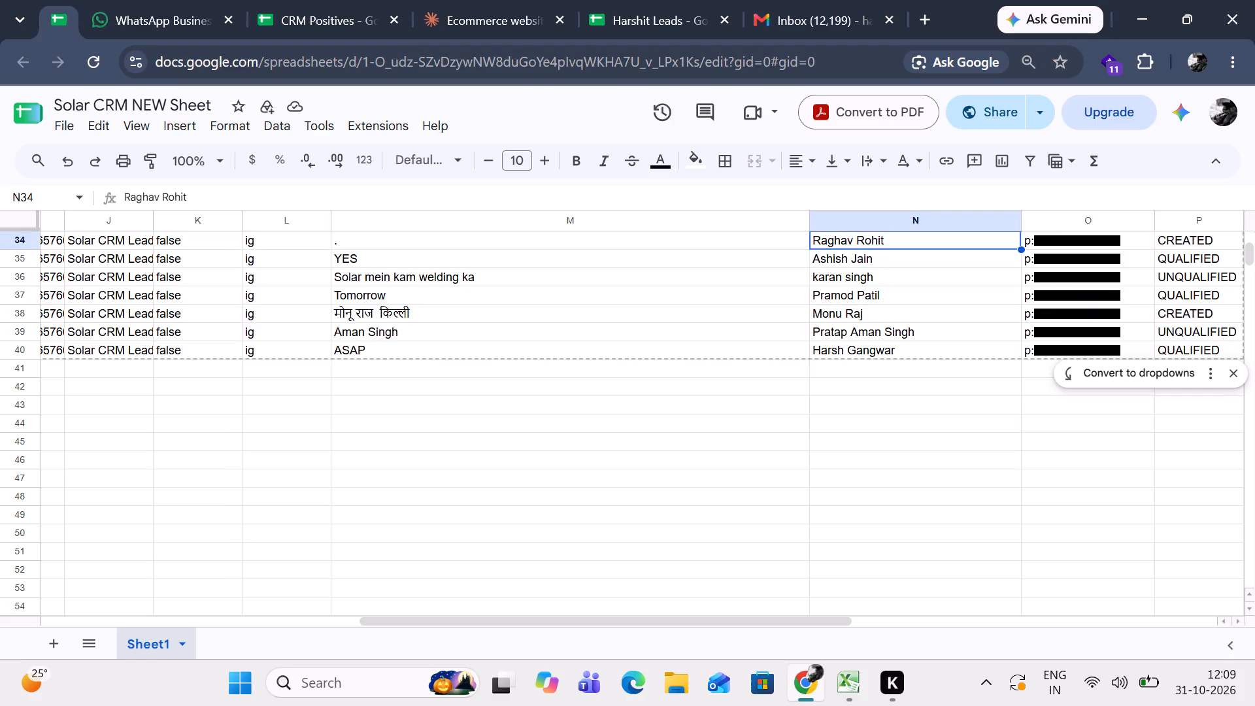
key(Left)
key(Left)
key(Right)
key(Right)
key(Right)
key(Right)
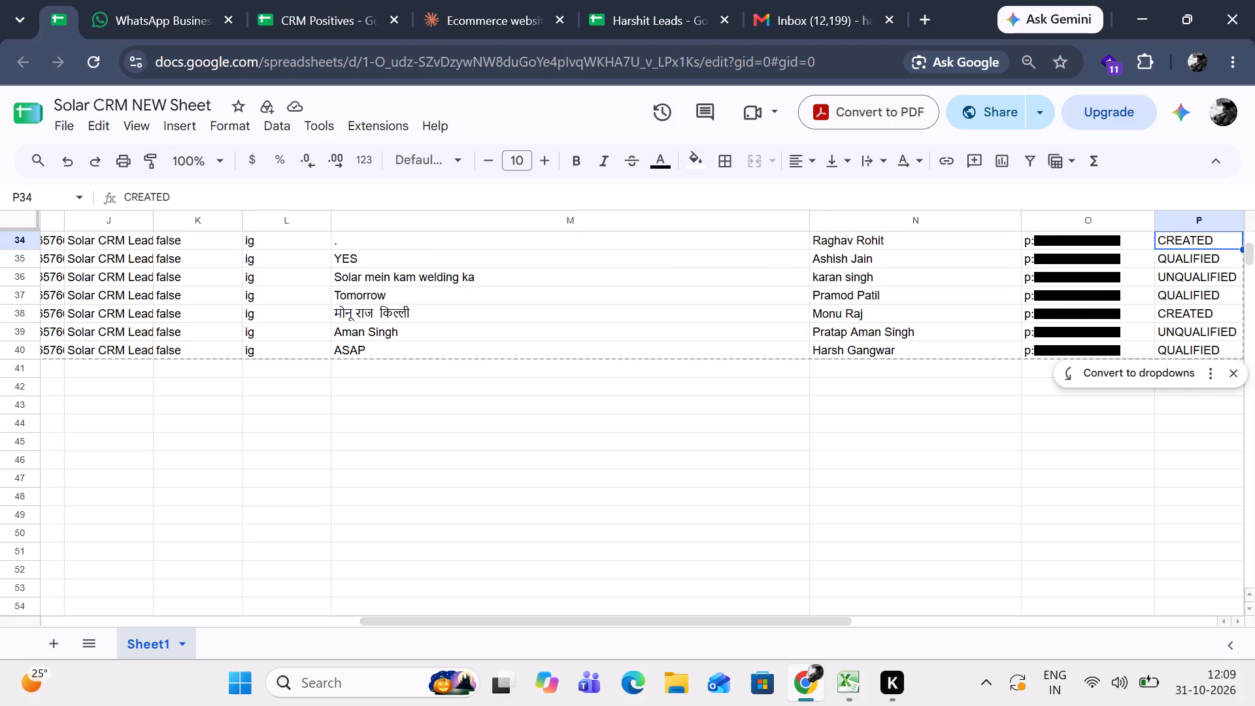
key(Left)
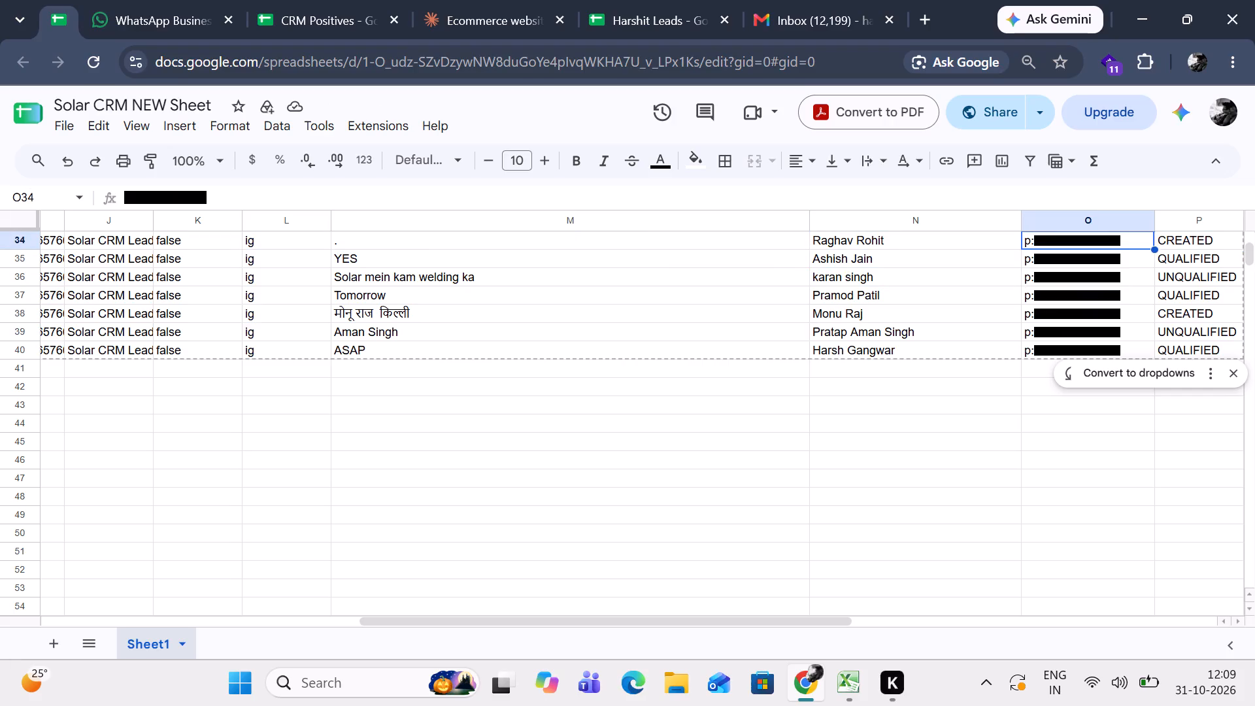
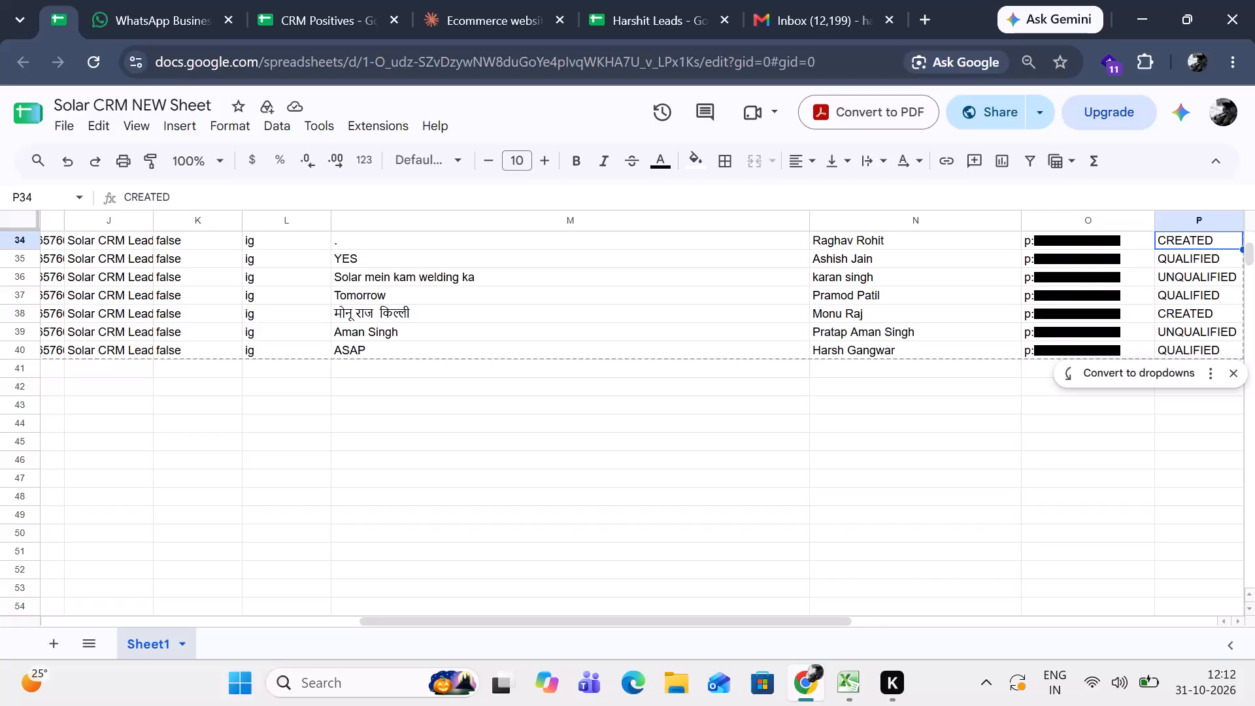
Set the status of the lead in row 34 to QUALIFIED.
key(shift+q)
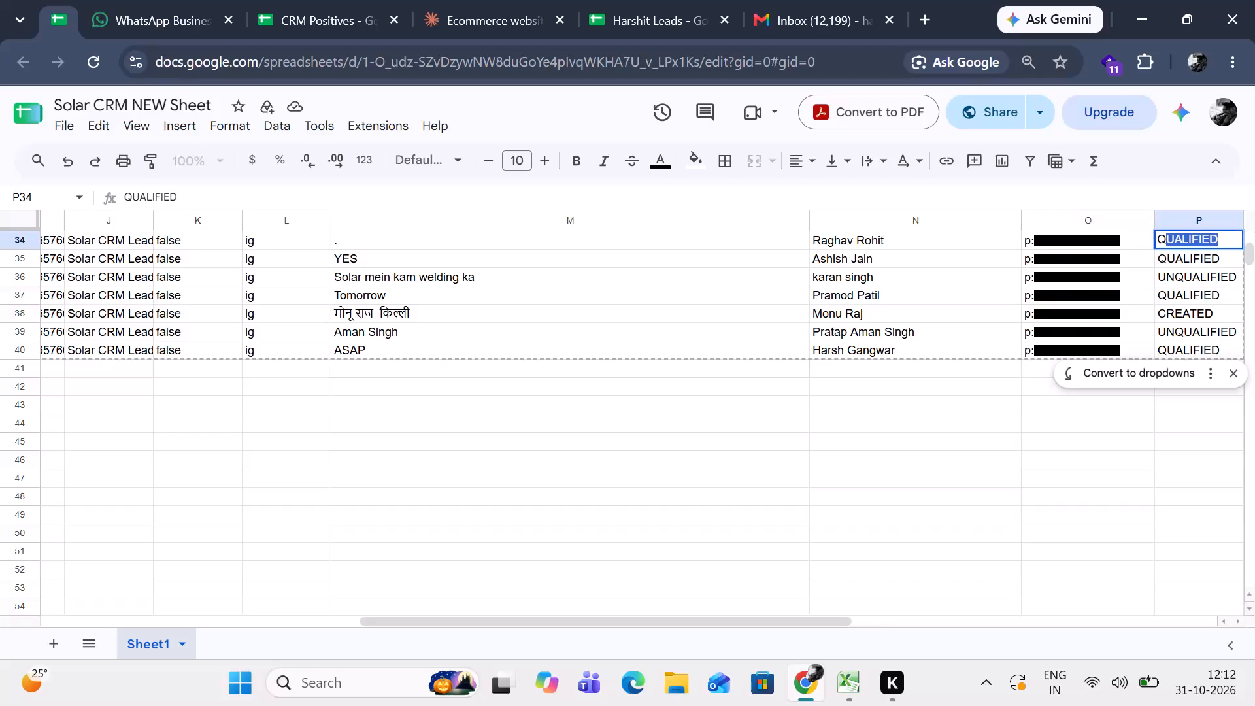
key(Return)
Copy the phone number of the newly qualified lead in row 34.
key(Down)
key(Down)
key(Down)
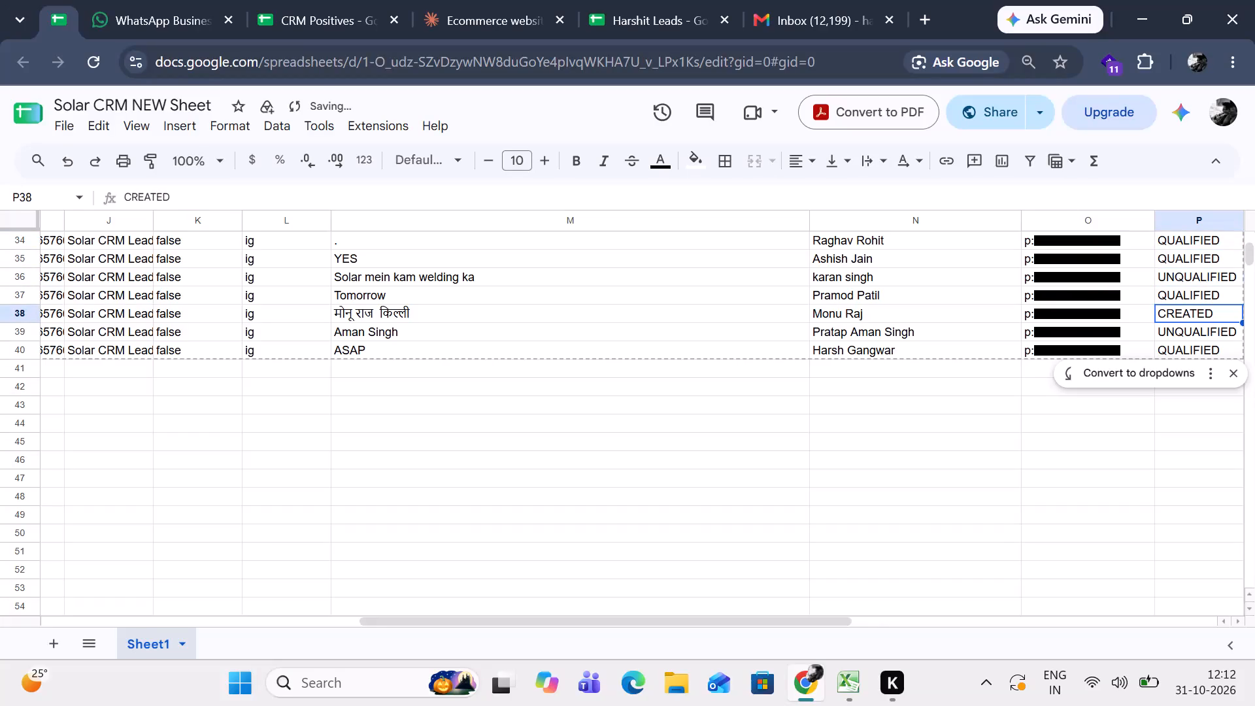
key(Left)
key(Left)
key(Left)
key(Up)
key(Up)
key(Up)
key(Right)
key(Right)
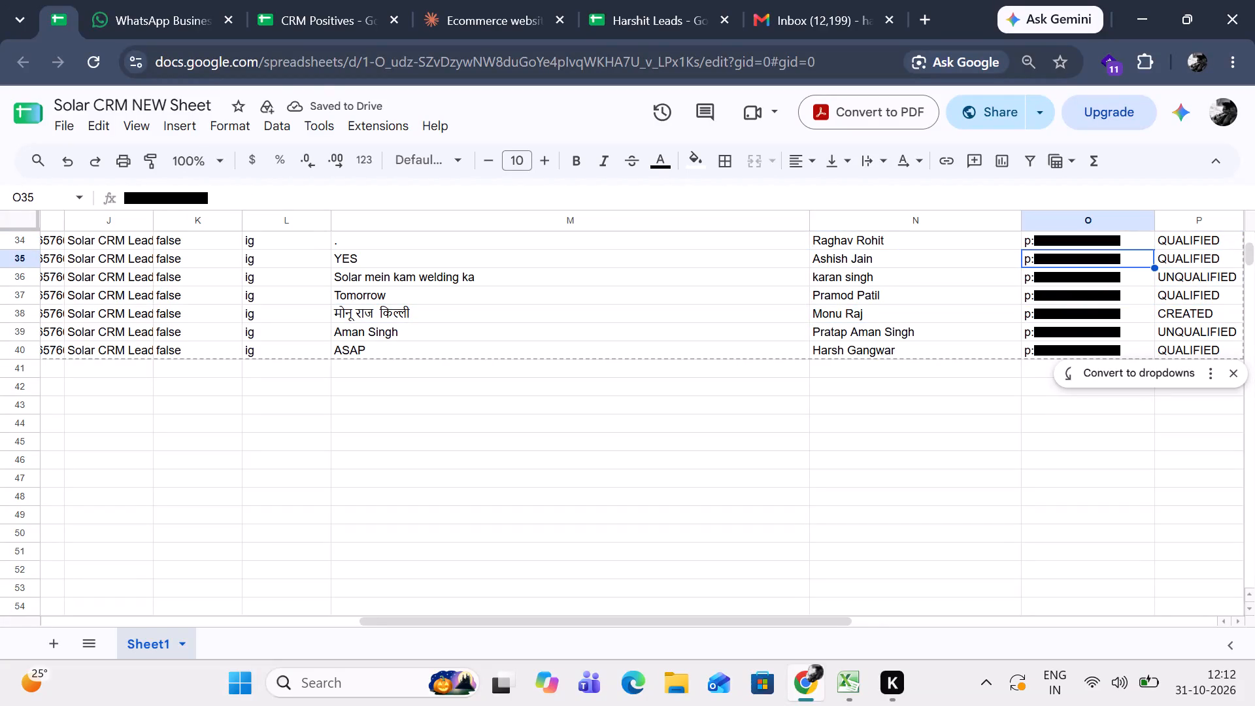
key(Up)
key(ctrl+c)
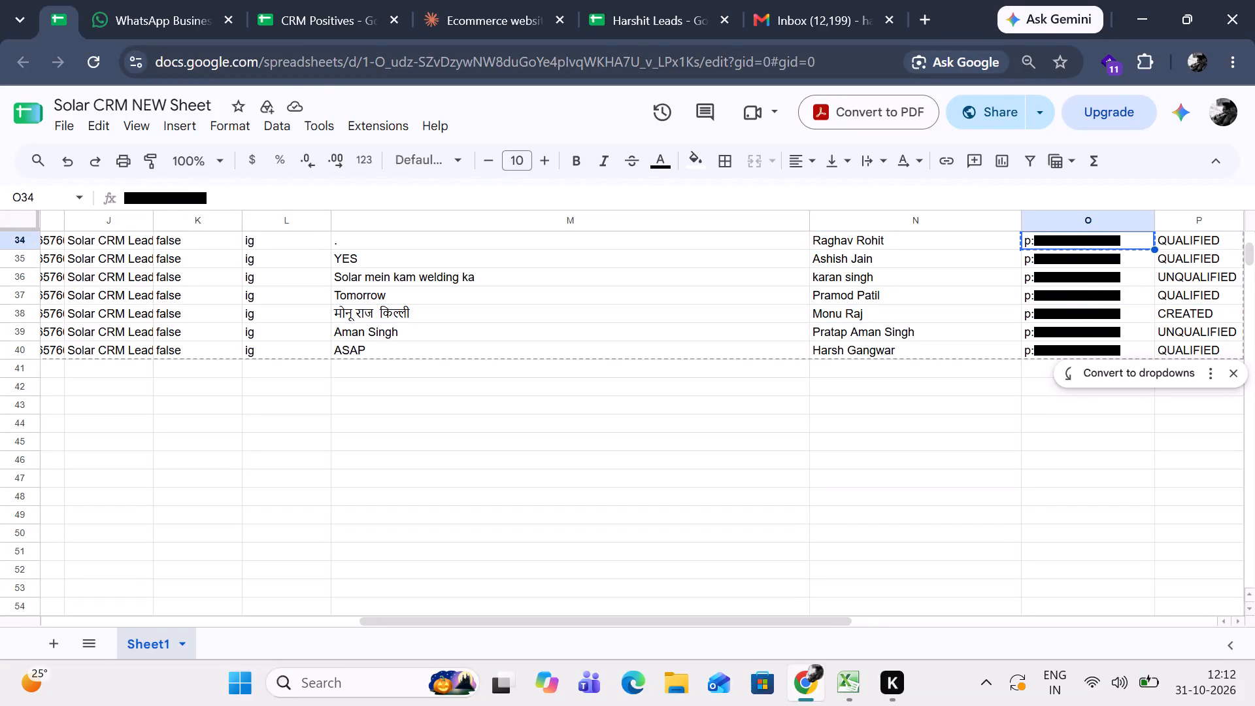
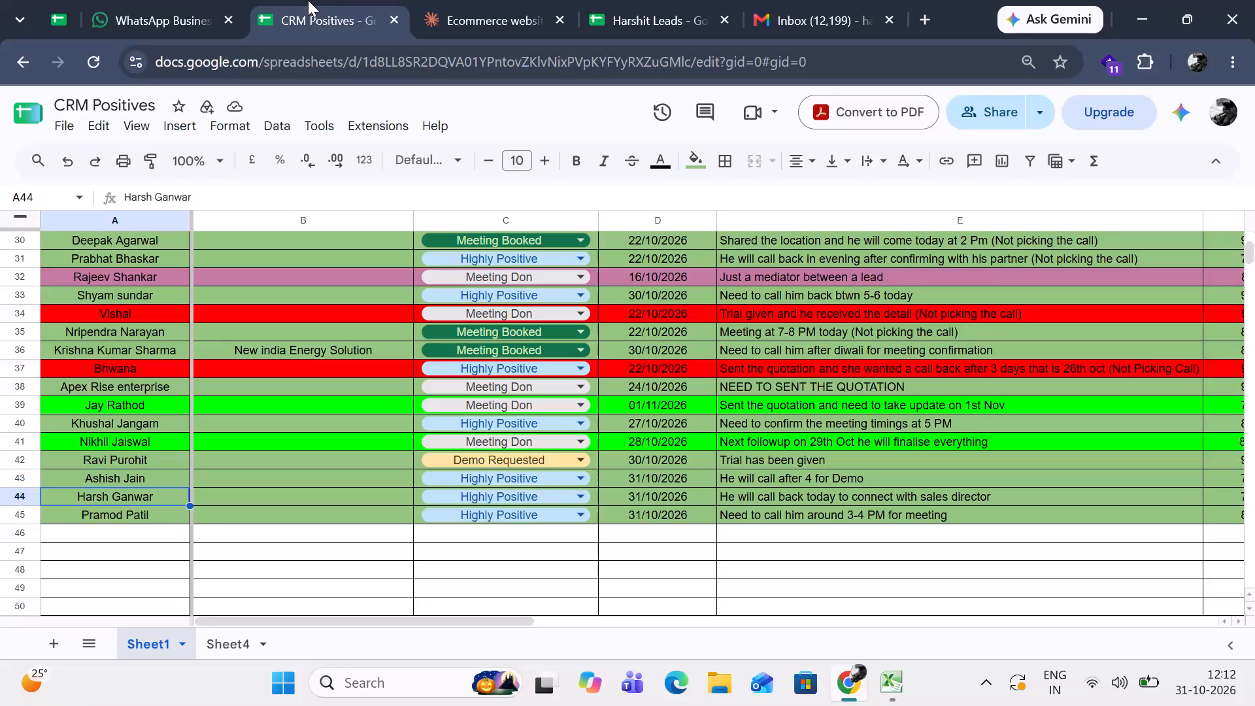
Enter the newly qualified lead's name in the first empty row, row 46, of CRM Positives.
key(Down)
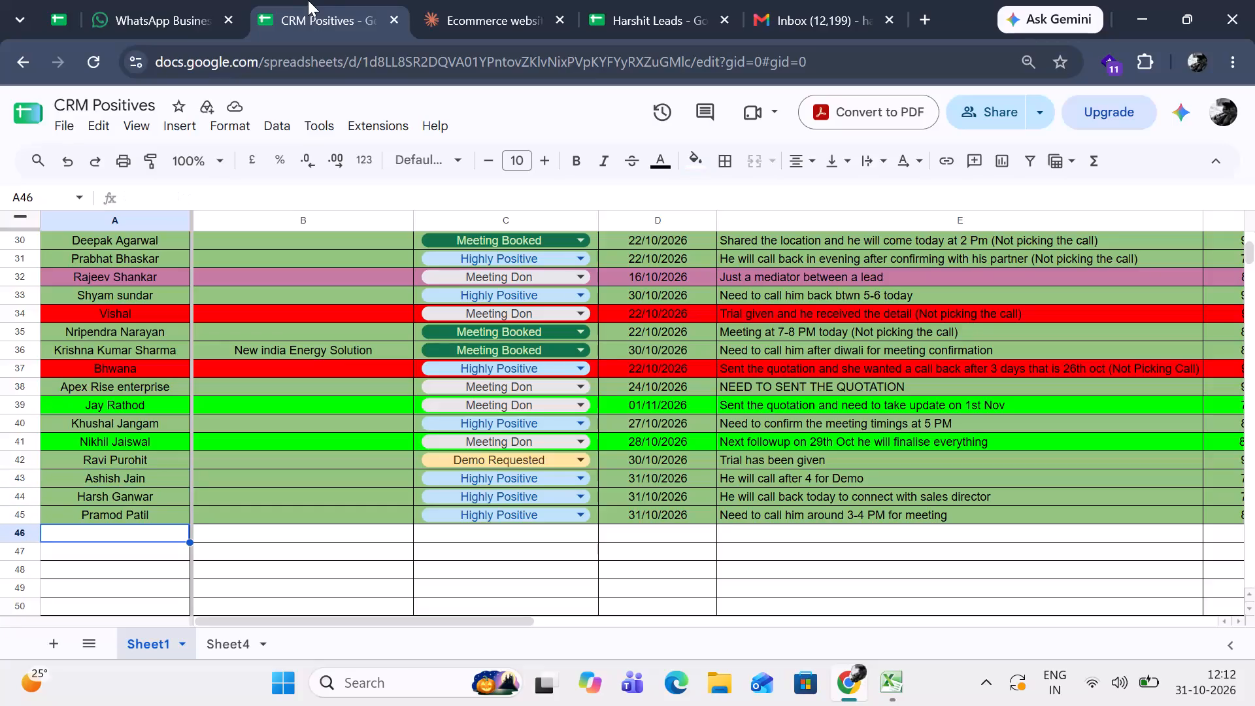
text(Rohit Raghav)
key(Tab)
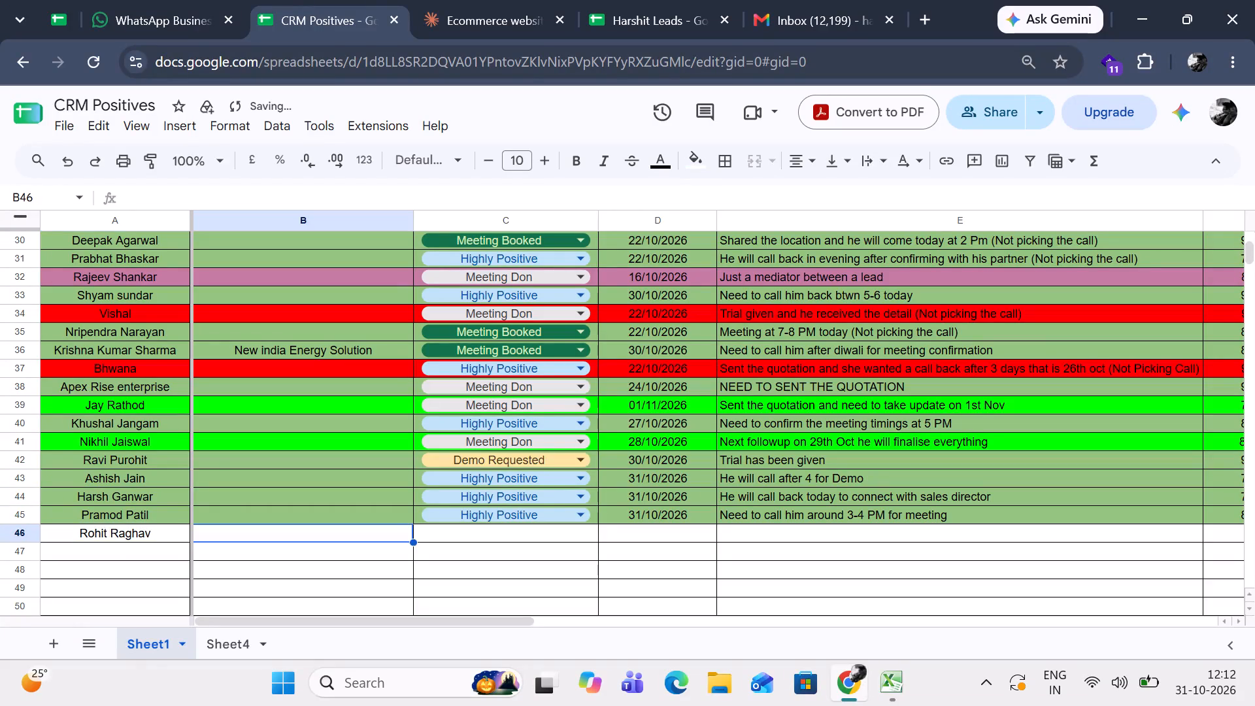
Paste the copied phone number into column F of the new lead's row 46.
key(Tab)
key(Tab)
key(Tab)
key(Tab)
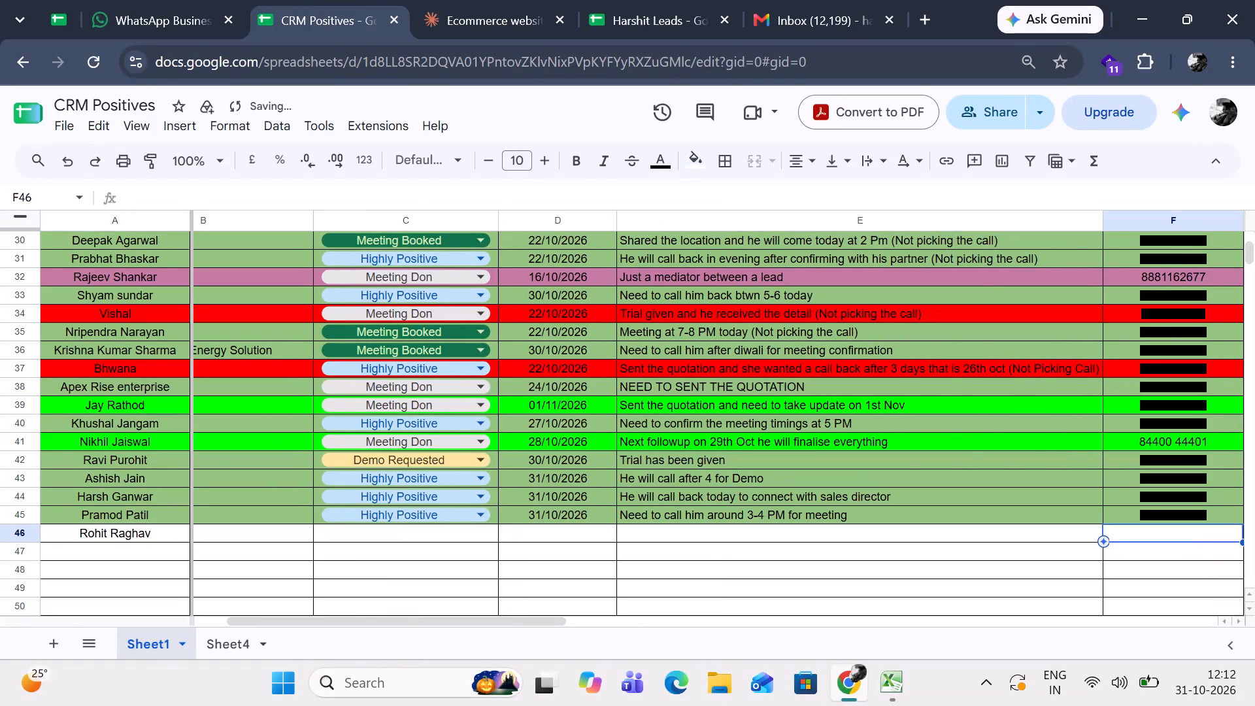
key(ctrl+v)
Enter the remark "He will call tomorrow for demo" in column E of row 46.
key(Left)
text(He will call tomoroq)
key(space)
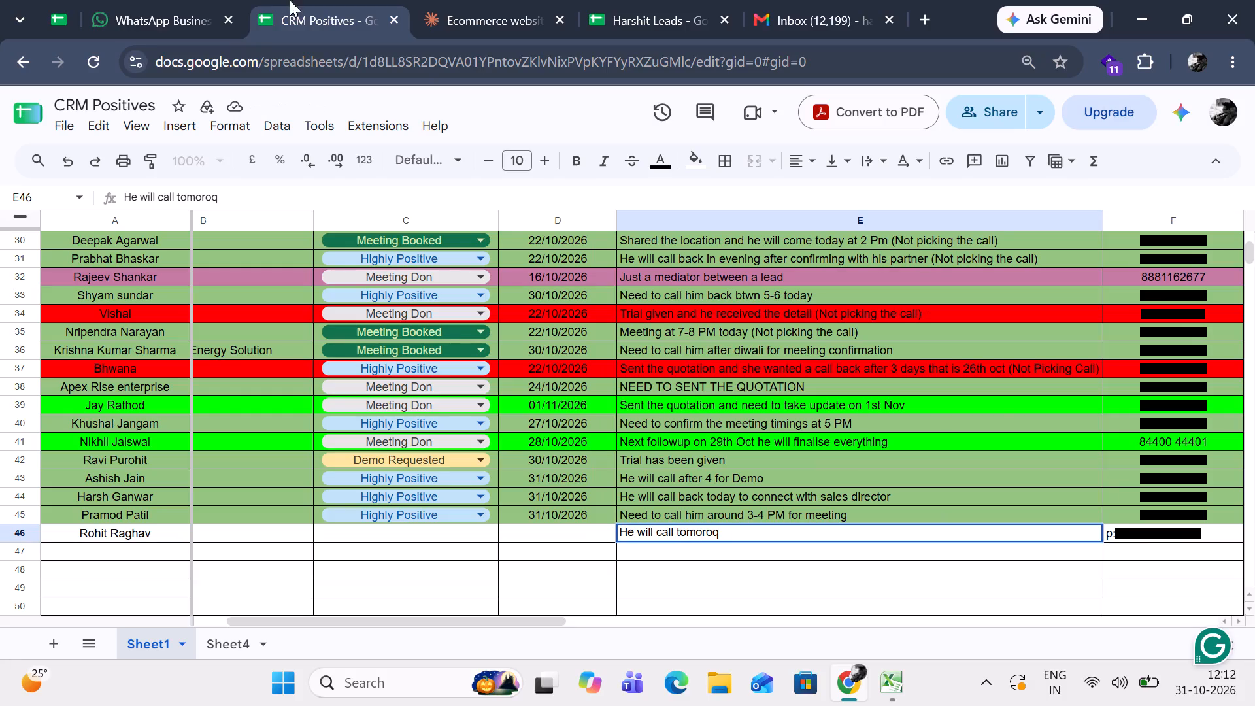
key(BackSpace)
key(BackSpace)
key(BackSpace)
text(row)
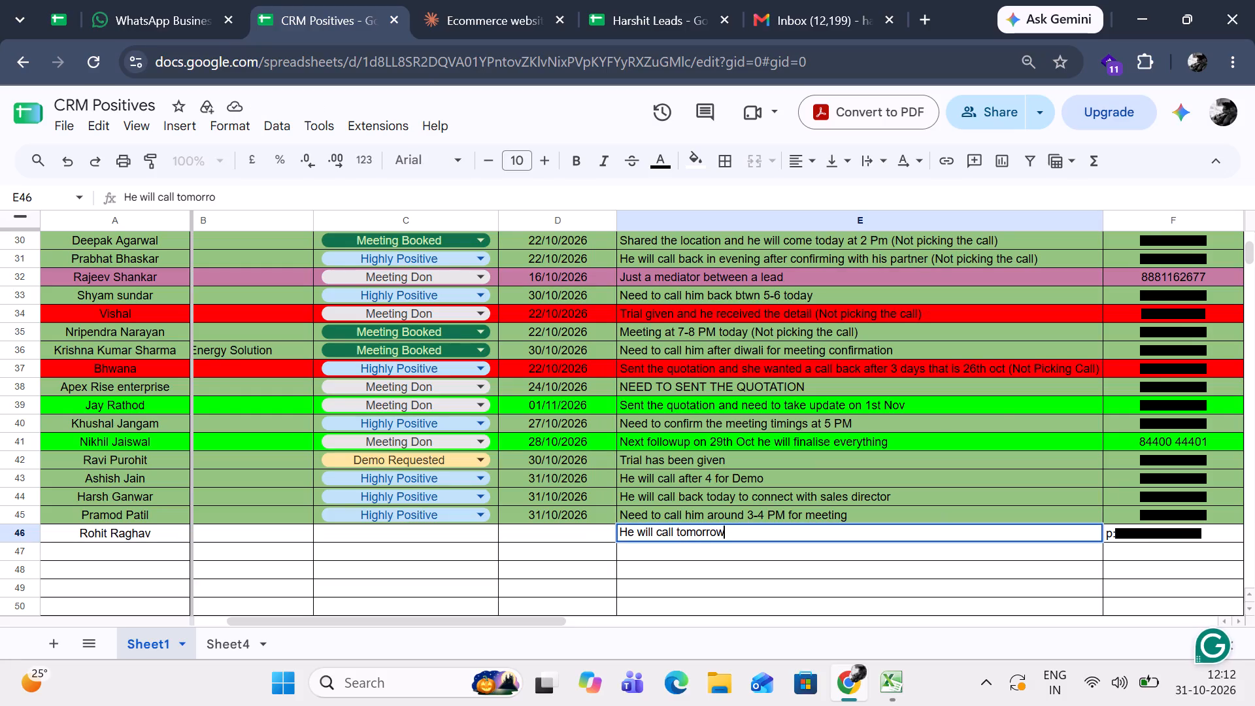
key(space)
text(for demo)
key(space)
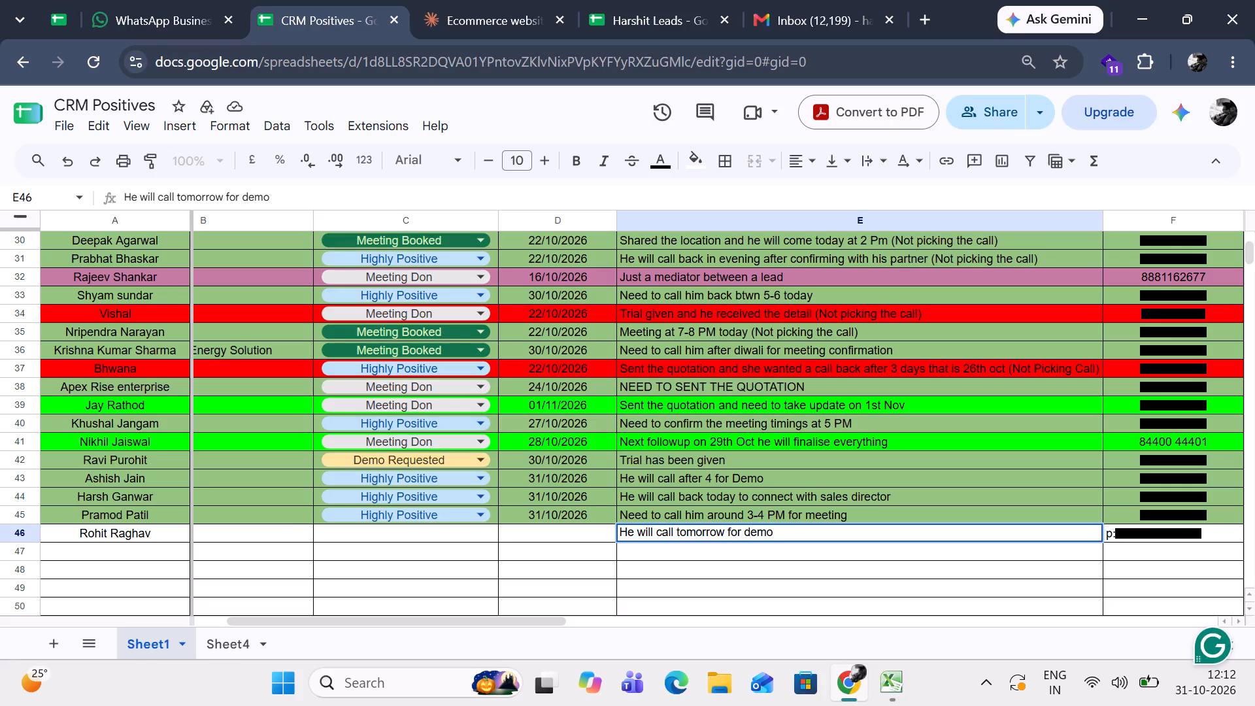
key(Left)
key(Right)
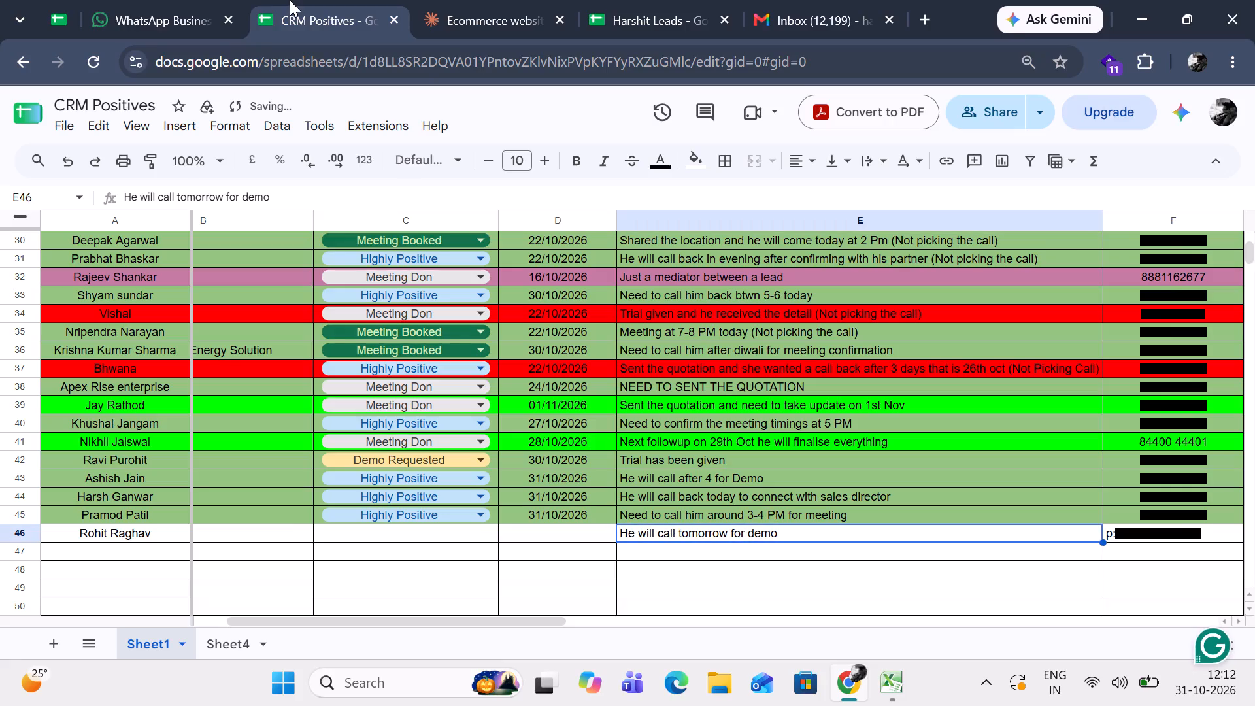
Extend the remark in row 46 with "and majorly facing problem in followup".
double_click(795, 537)
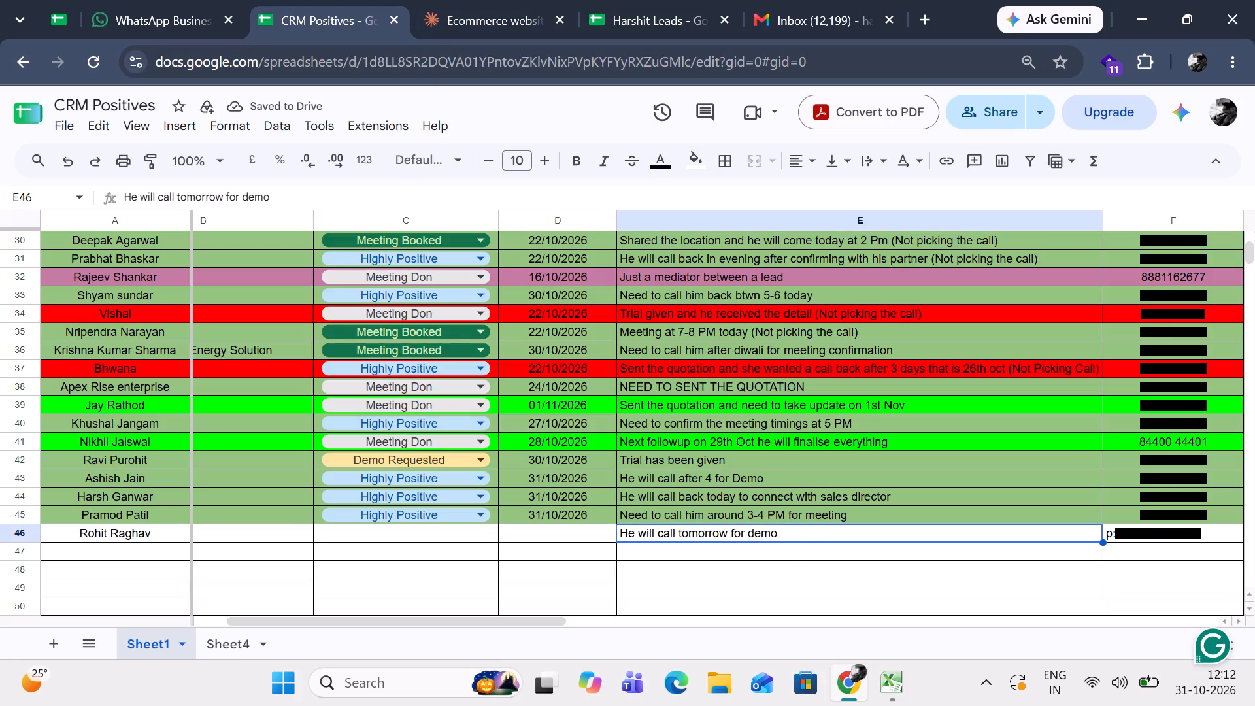
key(BackSpace)
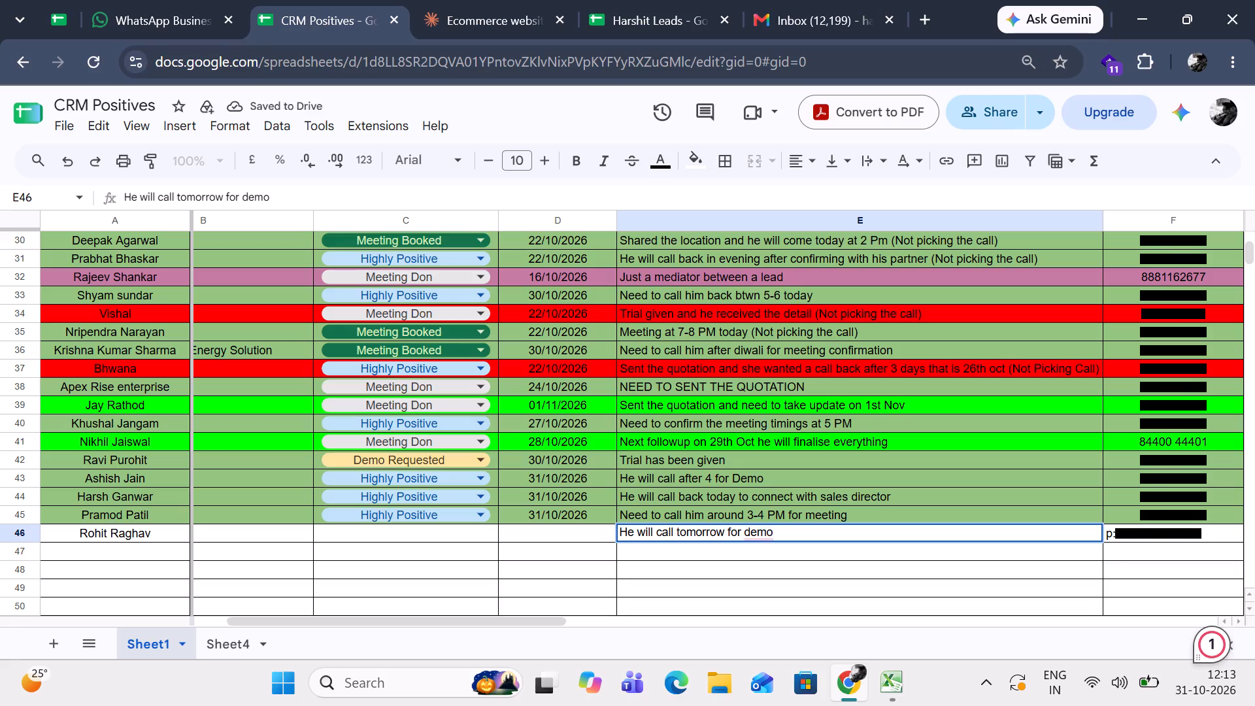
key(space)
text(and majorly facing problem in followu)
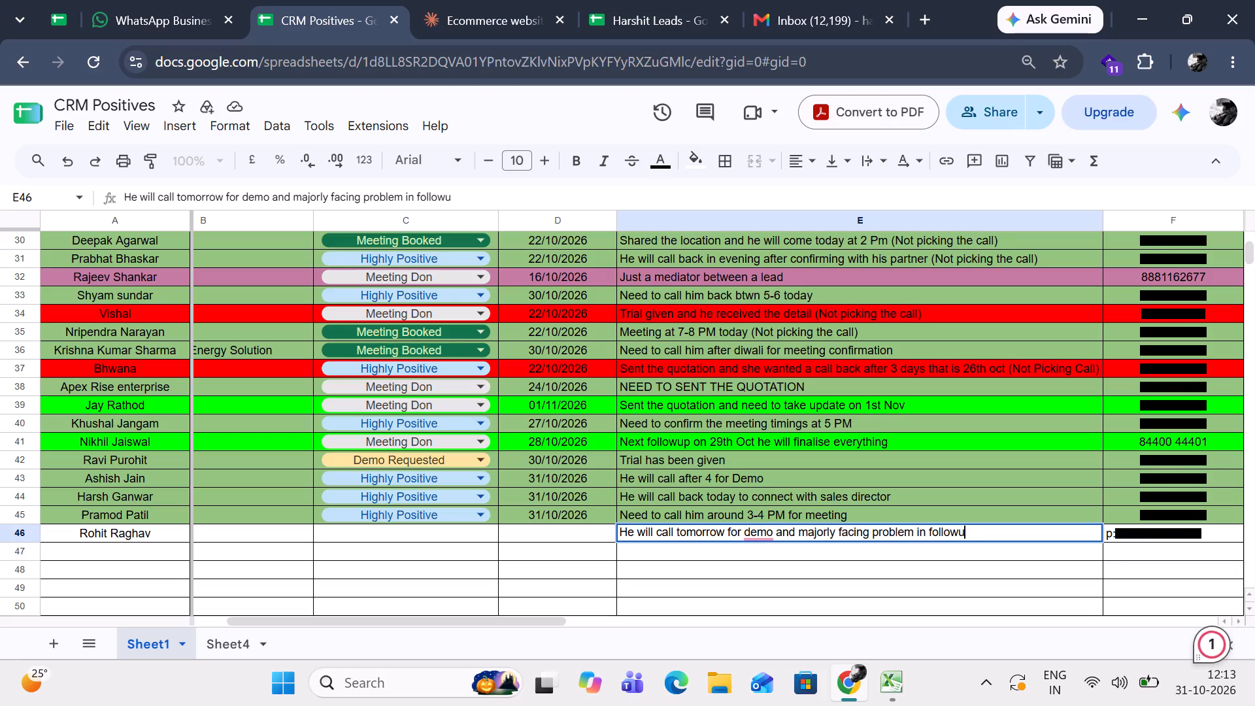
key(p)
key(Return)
Copy the Highly Positive status and the date 31/10/2026 from row 45 into the new lead's row 46.
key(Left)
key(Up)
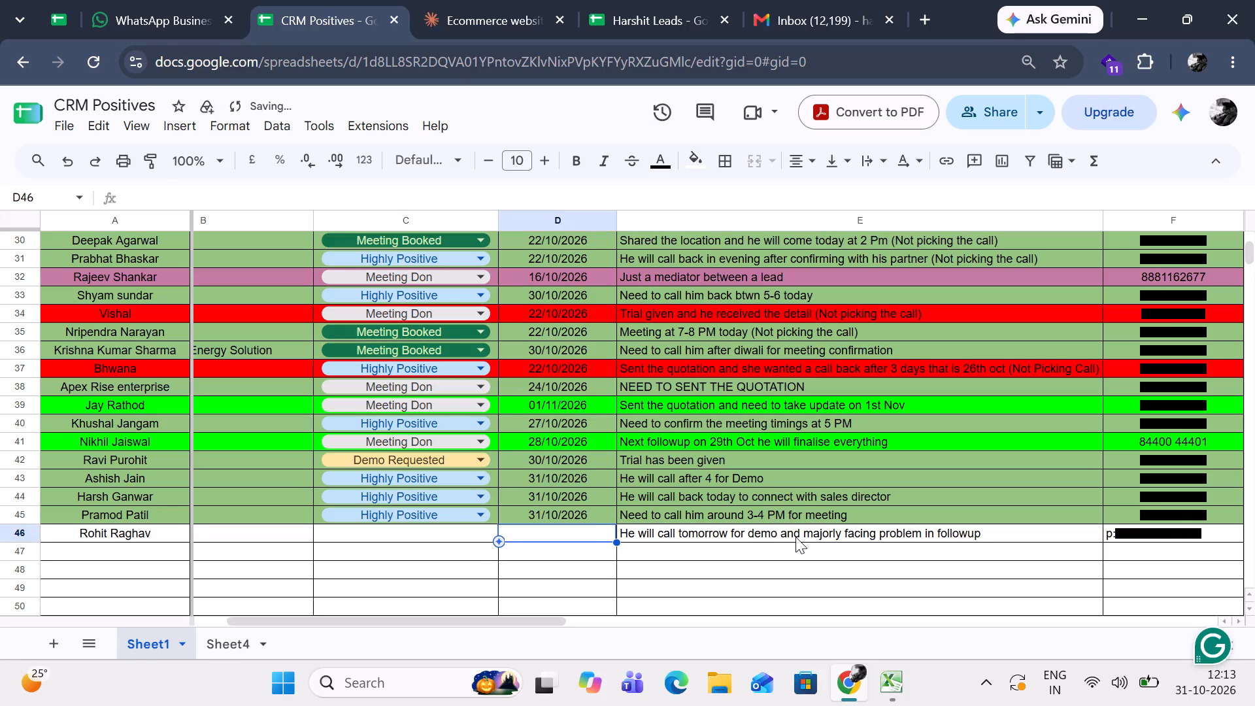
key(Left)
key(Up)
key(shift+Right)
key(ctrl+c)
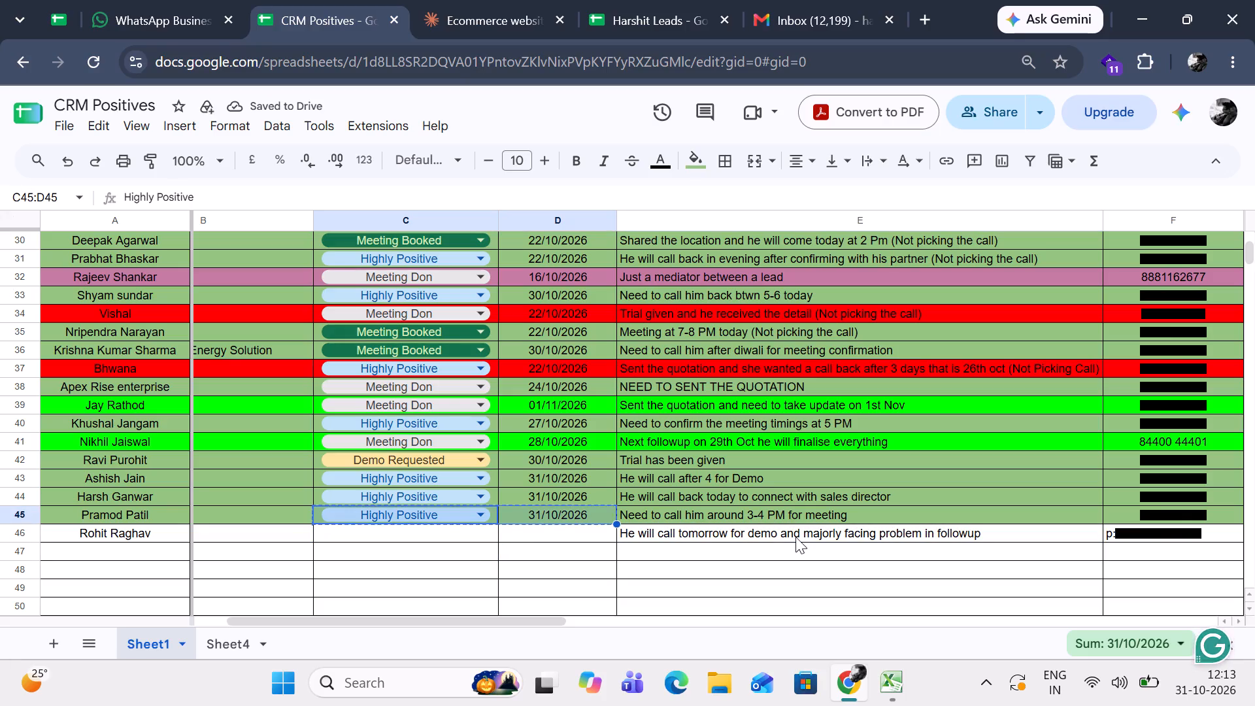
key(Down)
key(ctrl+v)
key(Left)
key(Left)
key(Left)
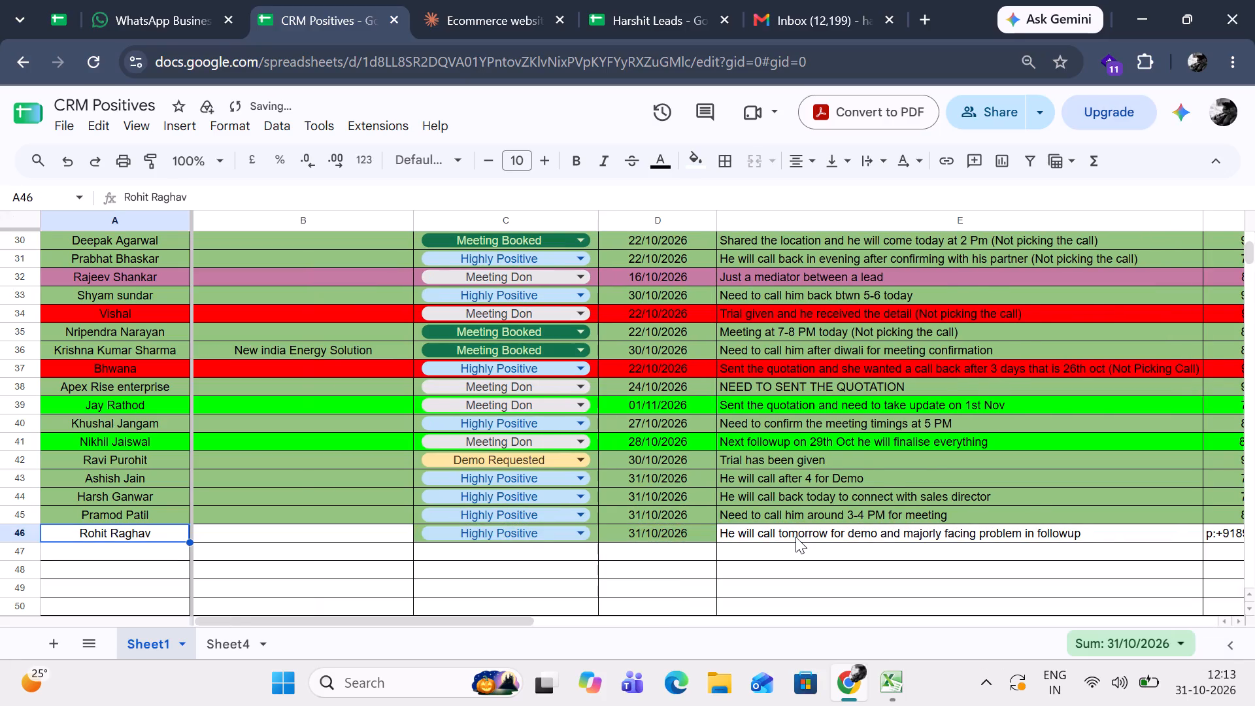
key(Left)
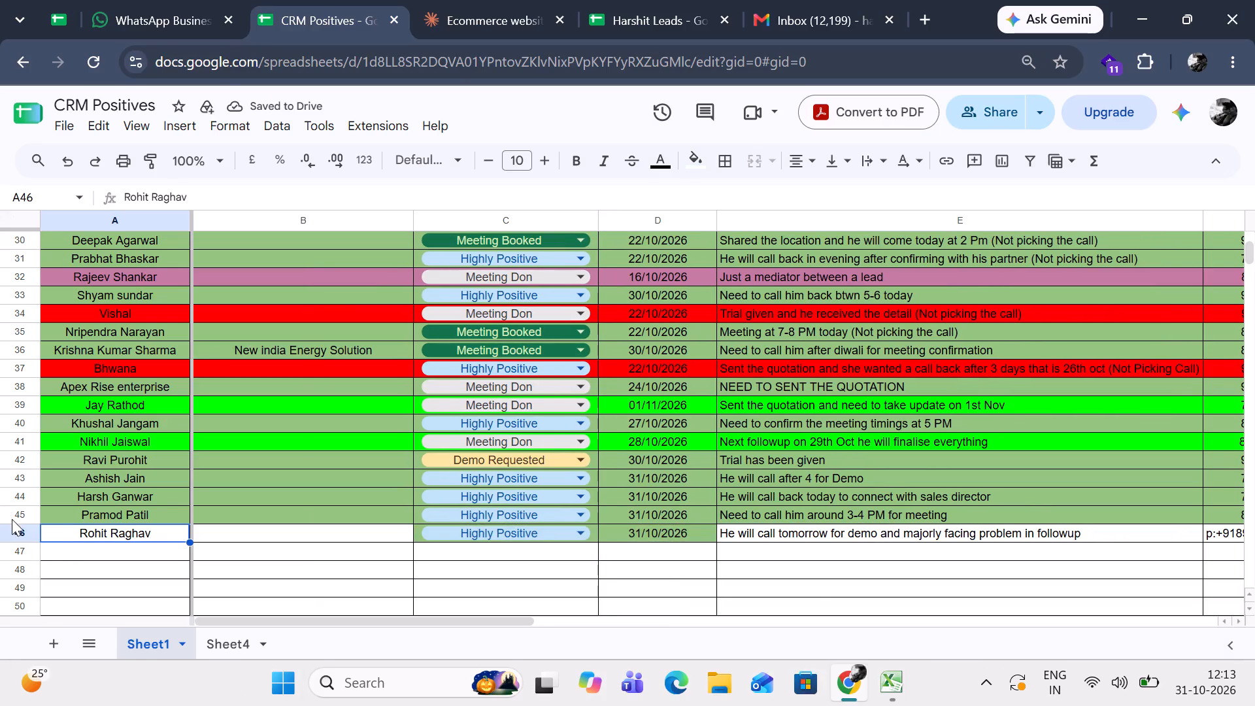
Apply the formatting of row 45 to the new lead's row 46.
click(12, 519)
click(148, 167)
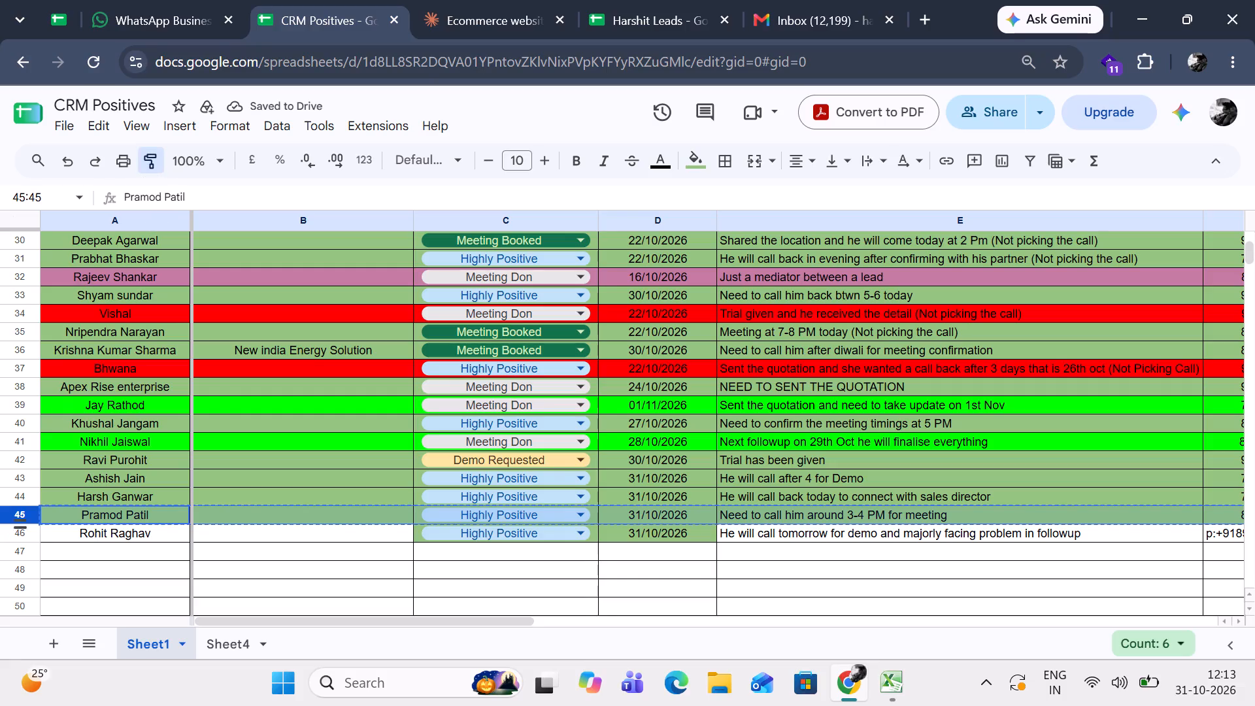
click(31, 528)
Remove the "p:+91" prefix from the phone number in column F of row 46.
key(Right)
key(Right)
key(Right)
key(Right)
key(Right)
key(Right)
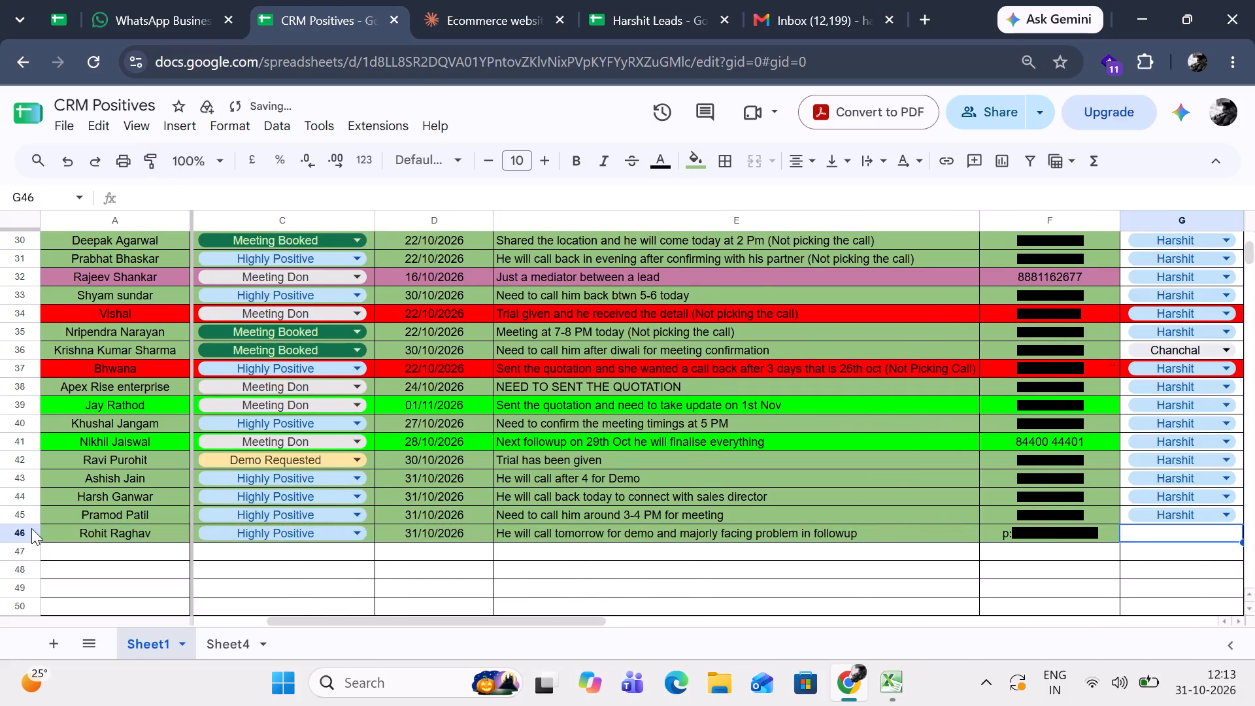
key(Left)
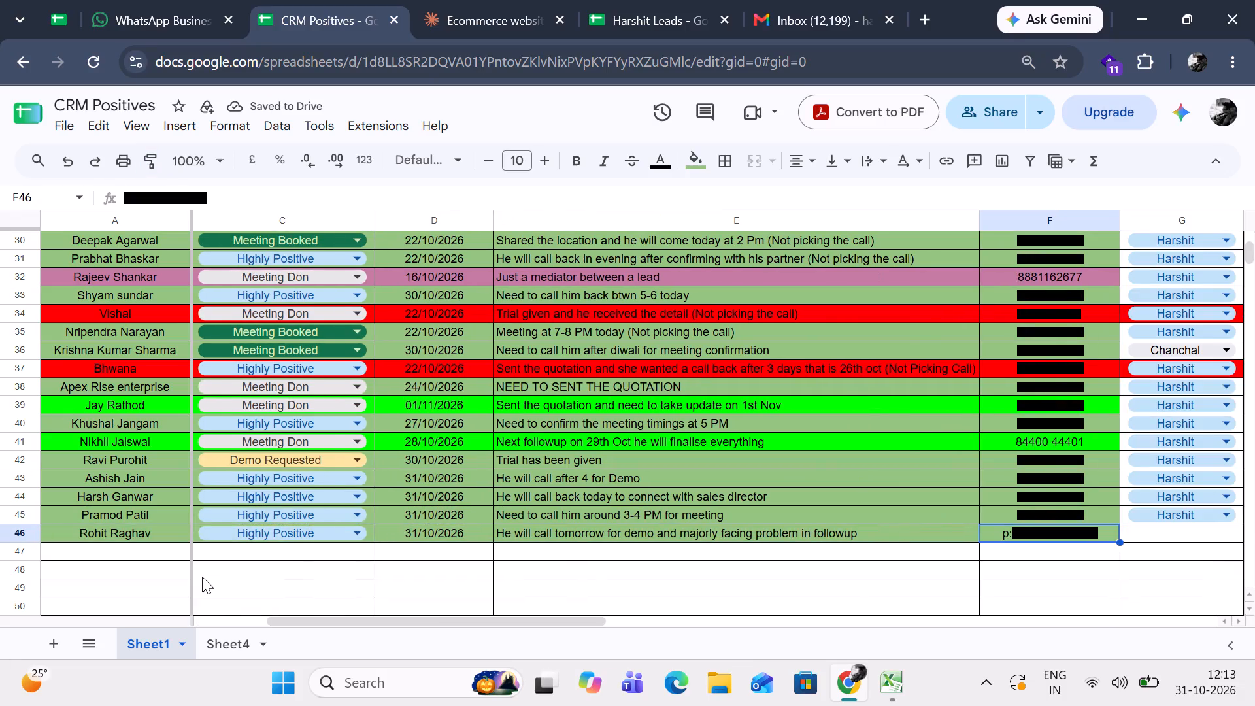
double_click(1036, 531)
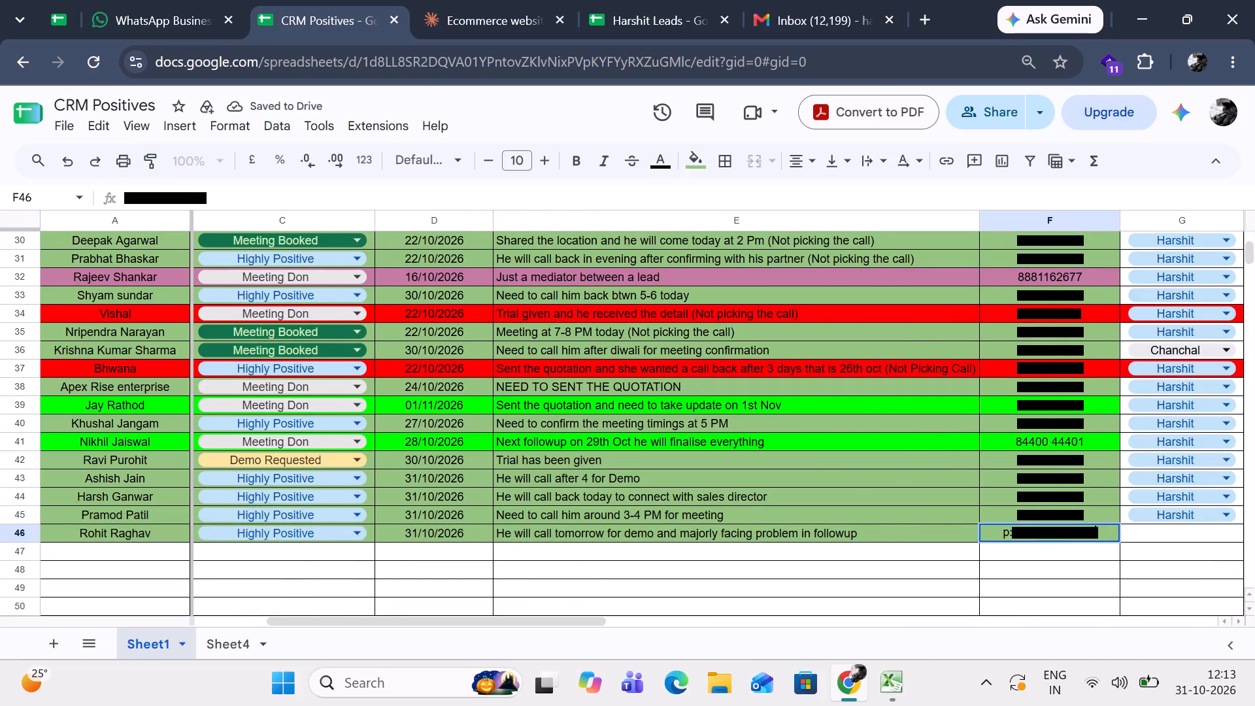
click(1034, 530)
key(BackSpace)
key(BackSpace)
key(BackSpace)
key(BackSpace)
key(BackSpace)
key(BackSpace)
key(BackSpace)
key(BackSpace)
key(BackSpace)
key(BackSpace)
key(BackSpace)
key(BackSpace)
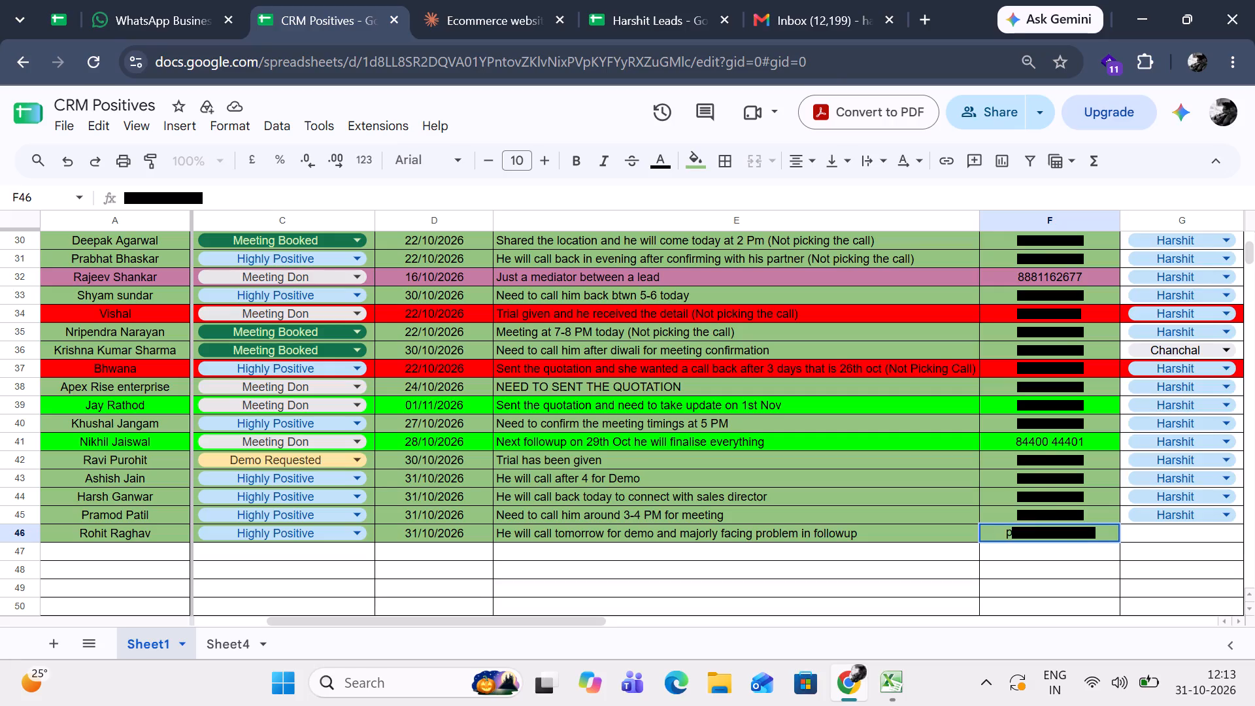
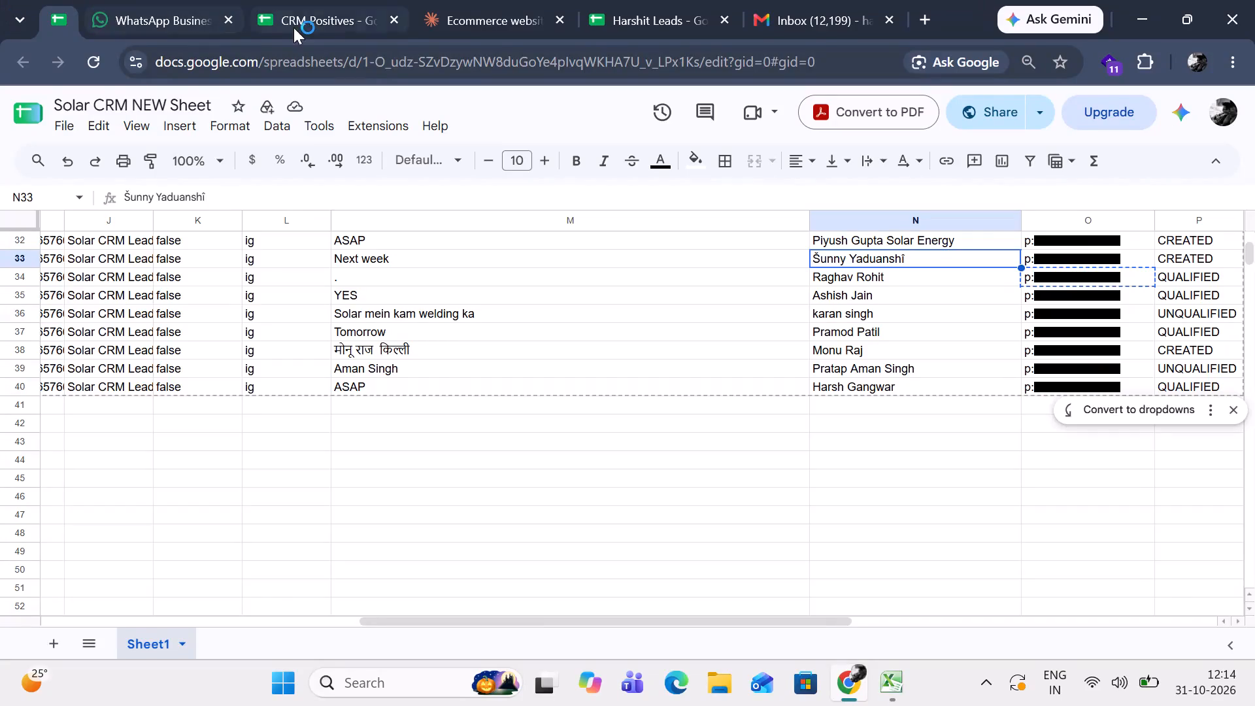
In the CRM Positives sheet, replace the next step in row 17 with "Need to call him on monday around 11 AM".
click(299, 20)
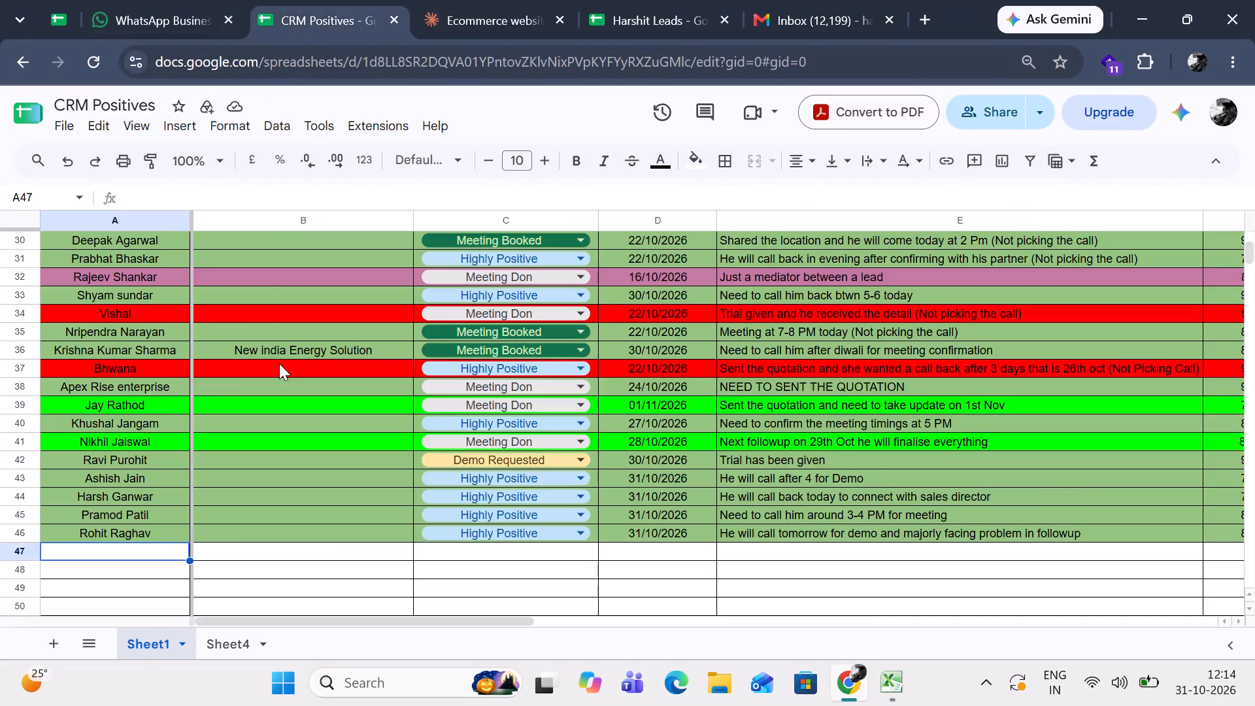
scroll(279, 363, up, 5)
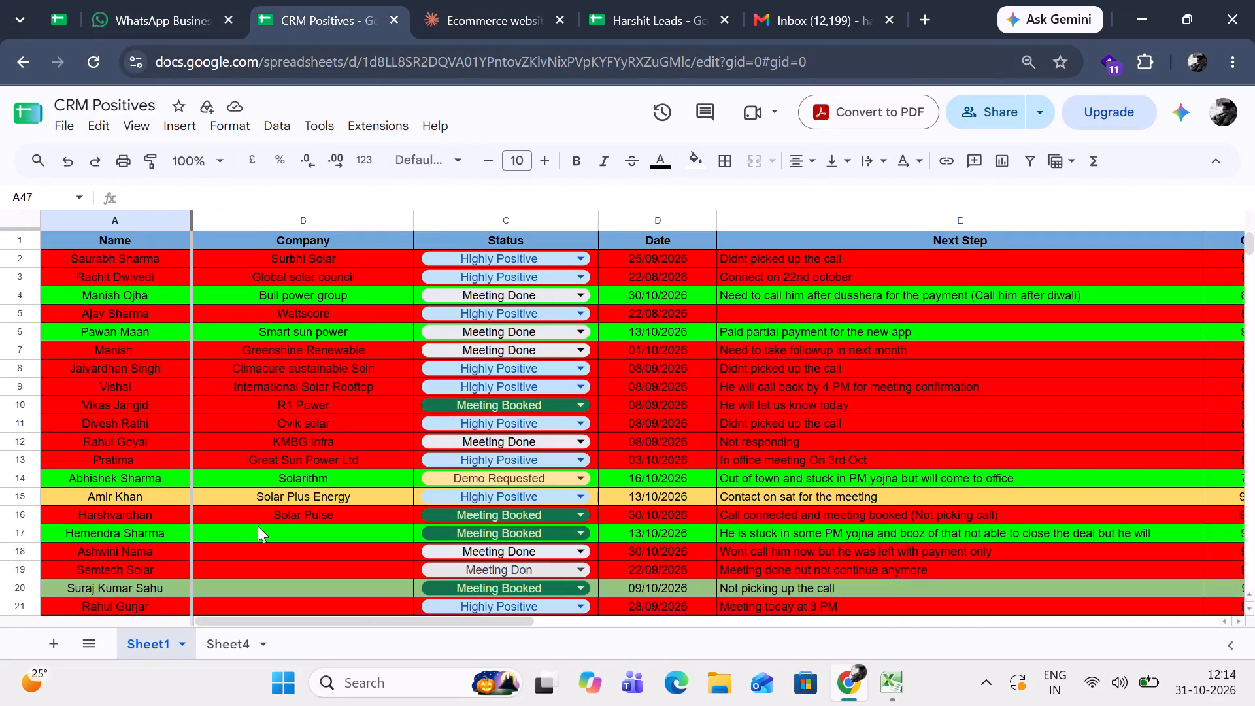
click(258, 526)
key(Right)
key(Down)
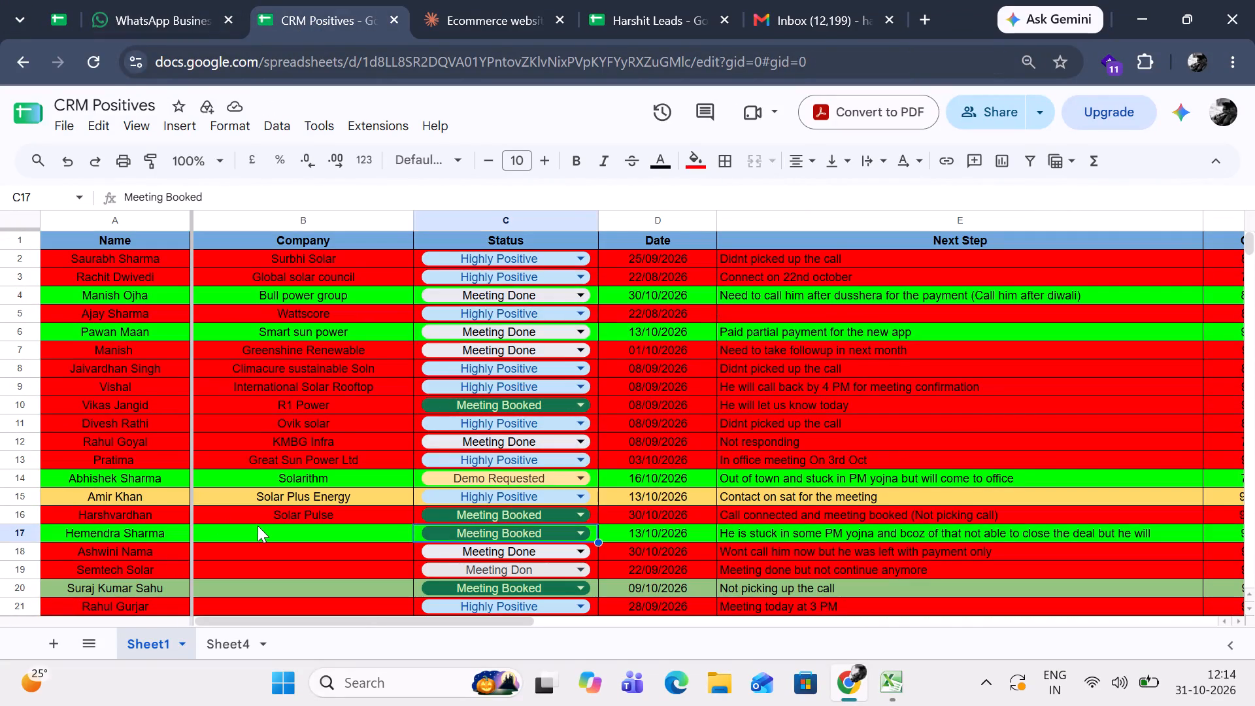
key(Right)
key(Right)
text(Need to call him on monday)
key(space)
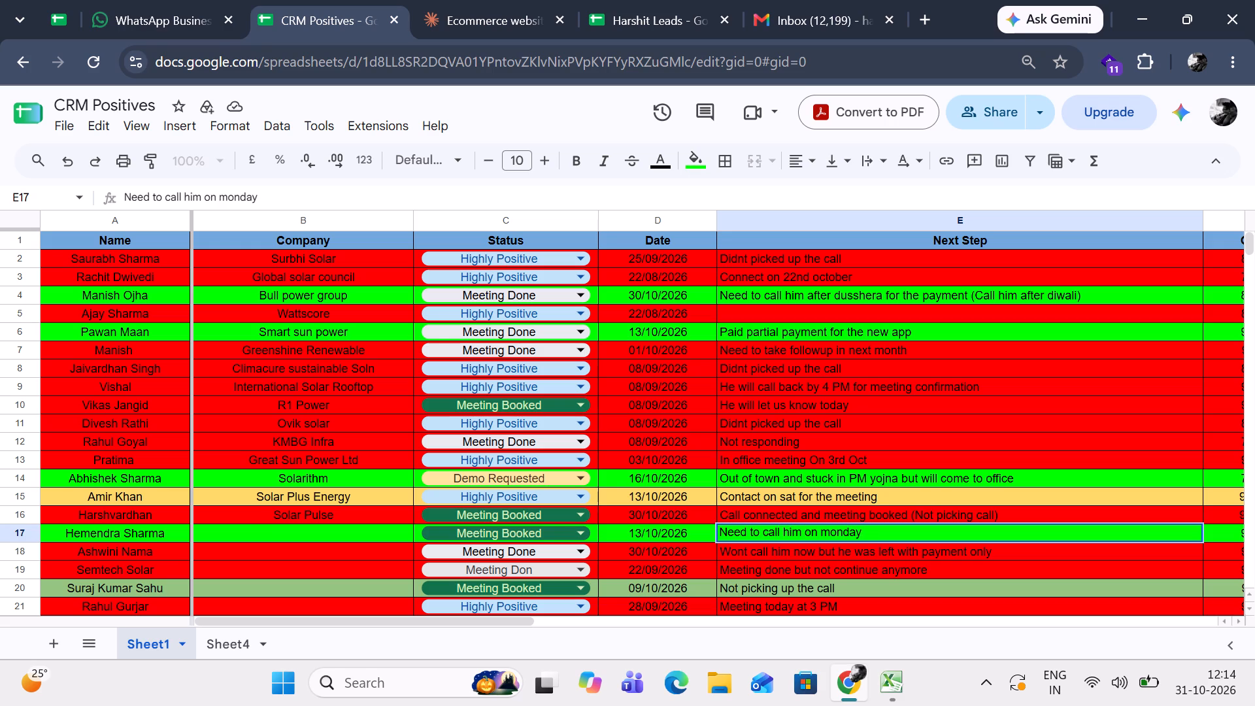
text(around 11)
key(space)
text(AM)
key(Return)
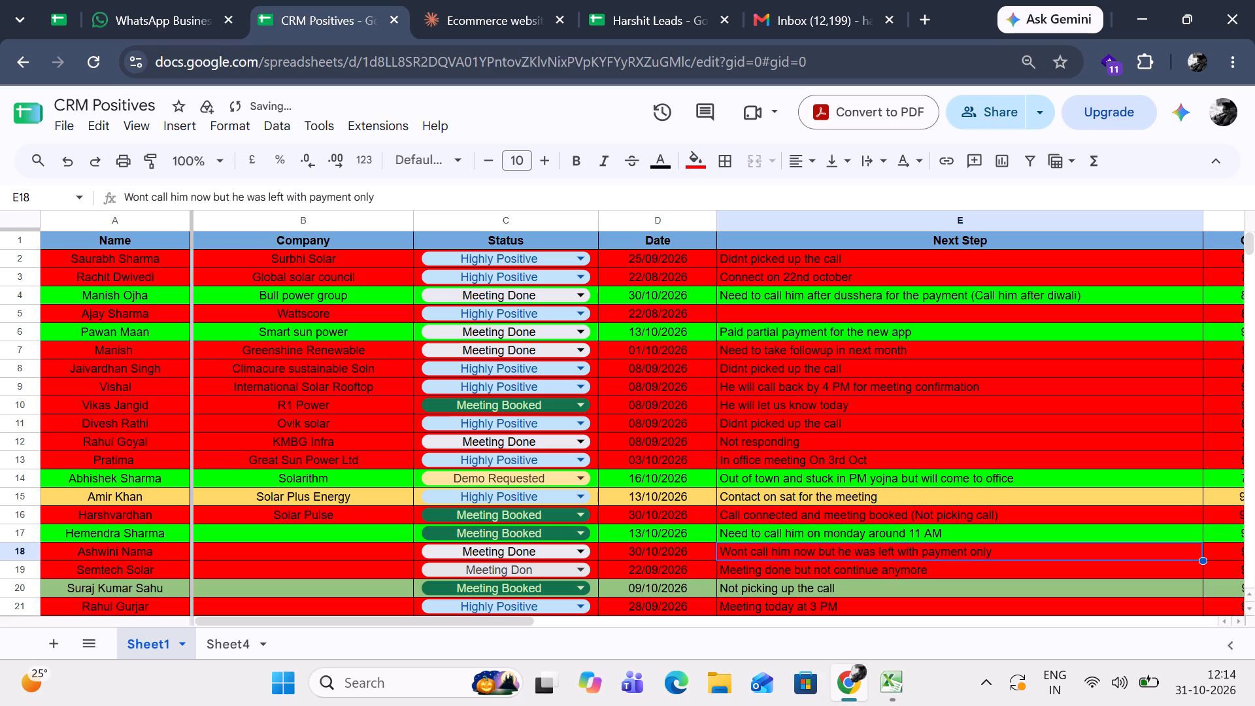
Review the existing leads in CRM Positives from row 13 down to the end of the list.
key(Up)
key(Up)
key(Up)
key(Up)
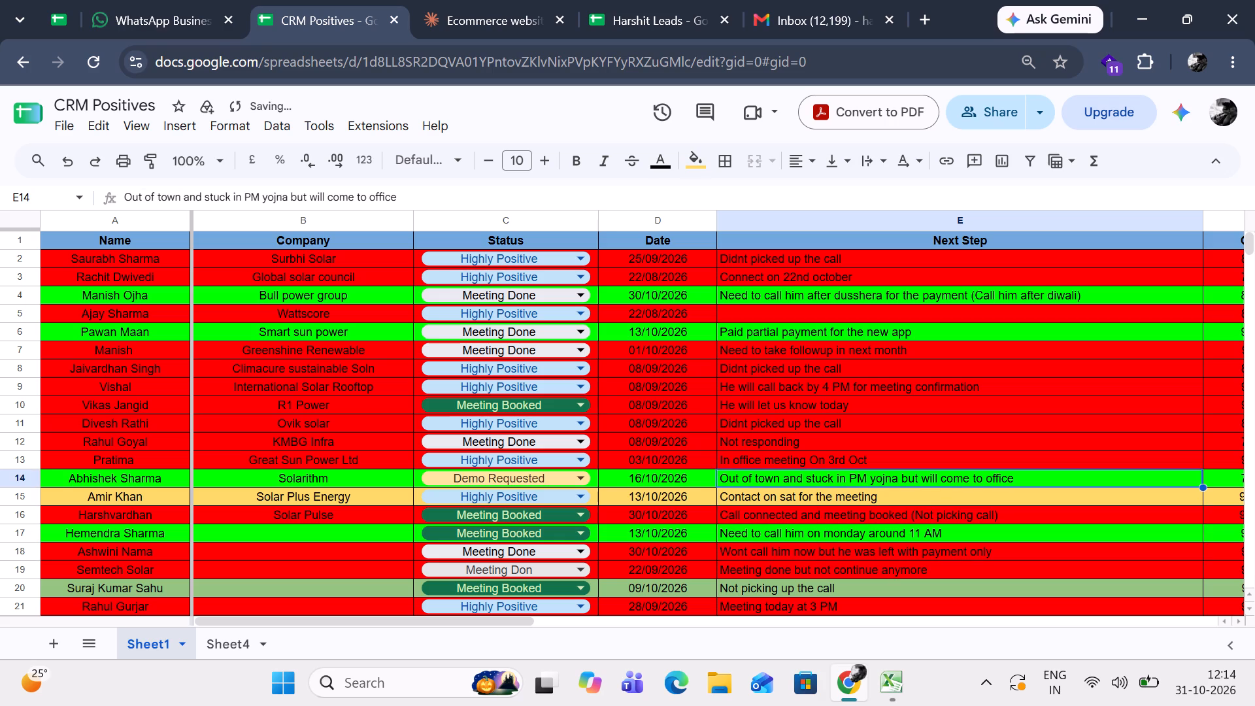
key(Left)
key(Left)
key(Left)
key(Left)
key(Left)
key(Left)
key(Left)
key(Left)
key(Left)
key(Left)
key(Left)
key(Left)
key(Left)
key(Left)
key(Left)
key(Left)
key(Left)
key(Left)
key(Left)
key(Left)
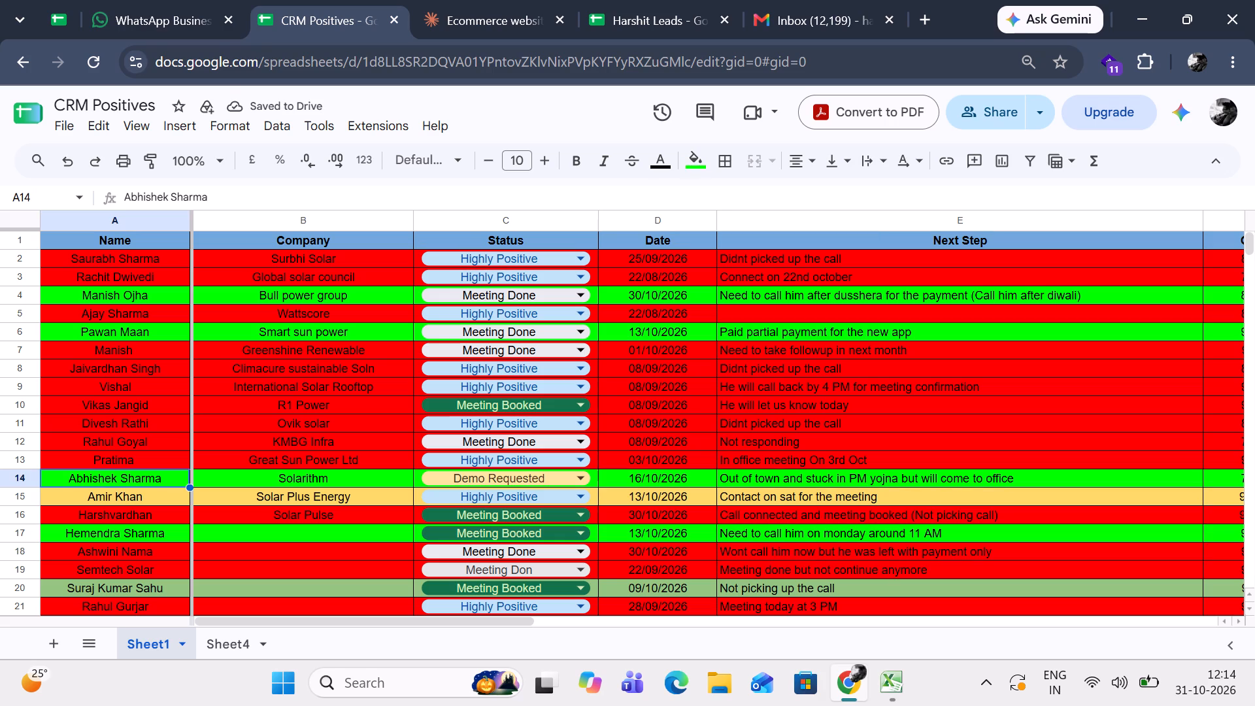
key(Up)
key(Down)
key(Down)
key(Down)
key(Down)
key(Down)
key(Down)
key(Down)
key(Down)
key(Down)
key(Down)
key(Down)
key(Down)
key(Down)
key(Down)
key(Down)
key(Down)
key(Down)
key(Down)
key(Down)
key(Down)
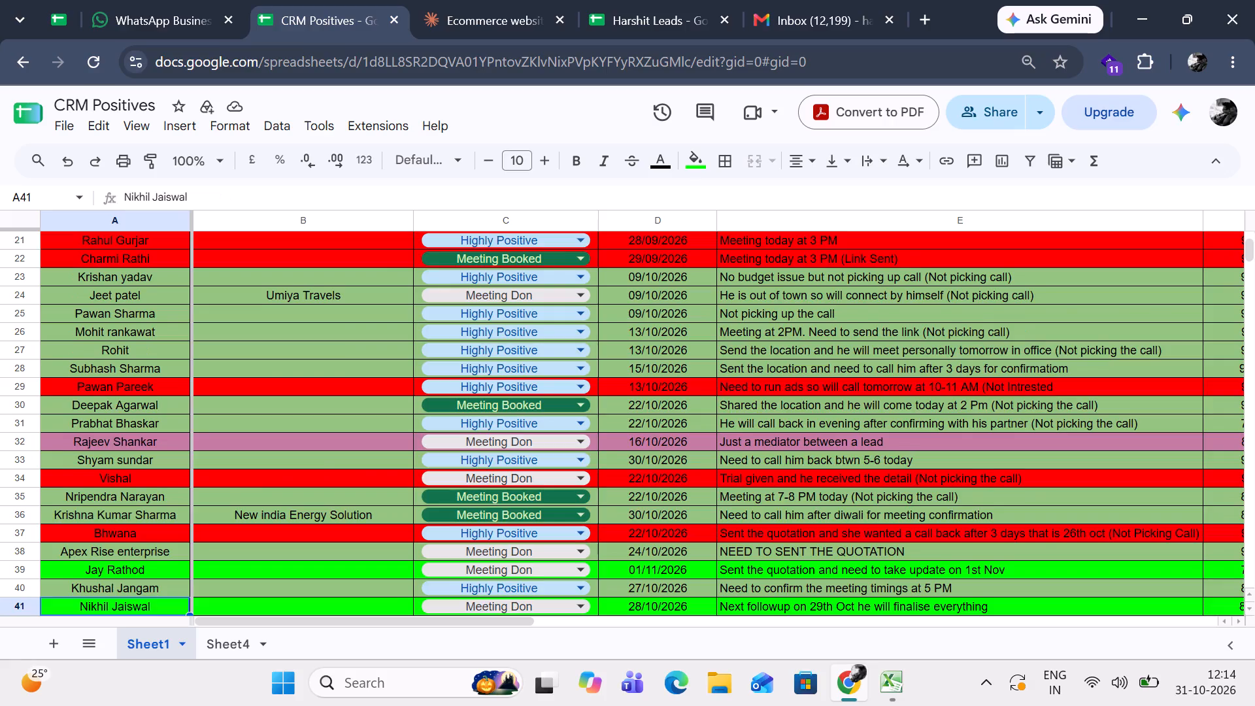
key(Down)
key(Down)
key(Down)
key(Down)
key(Down)
key(Down)
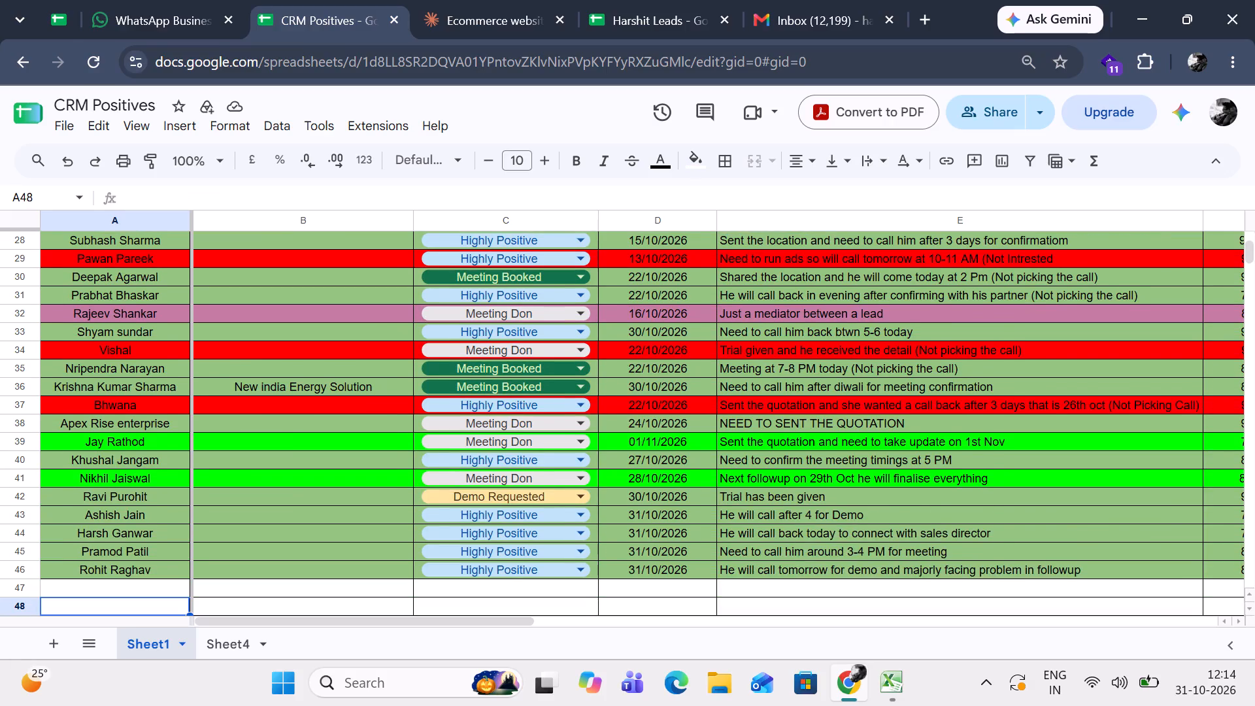
Switch to the Solar CRM NEW Sheet and examine the lead names and statuses in rows 28 to 33.
click(75, 6)
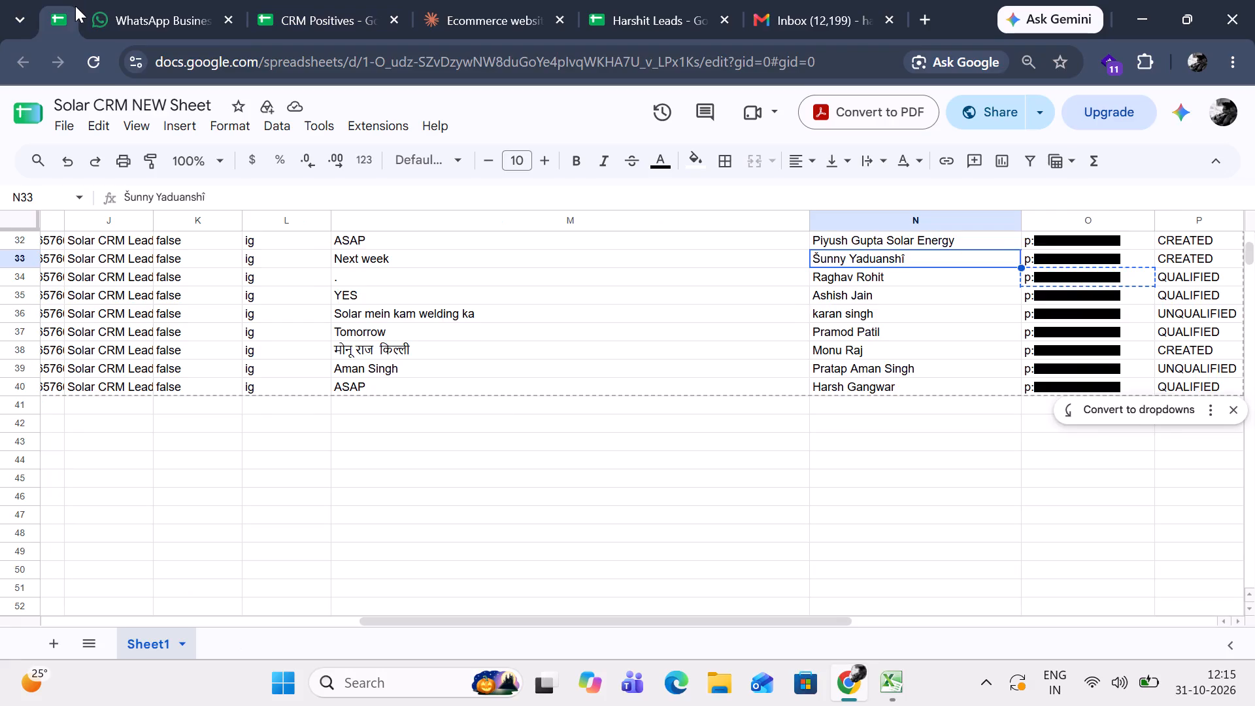
key(Up)
key(Up)
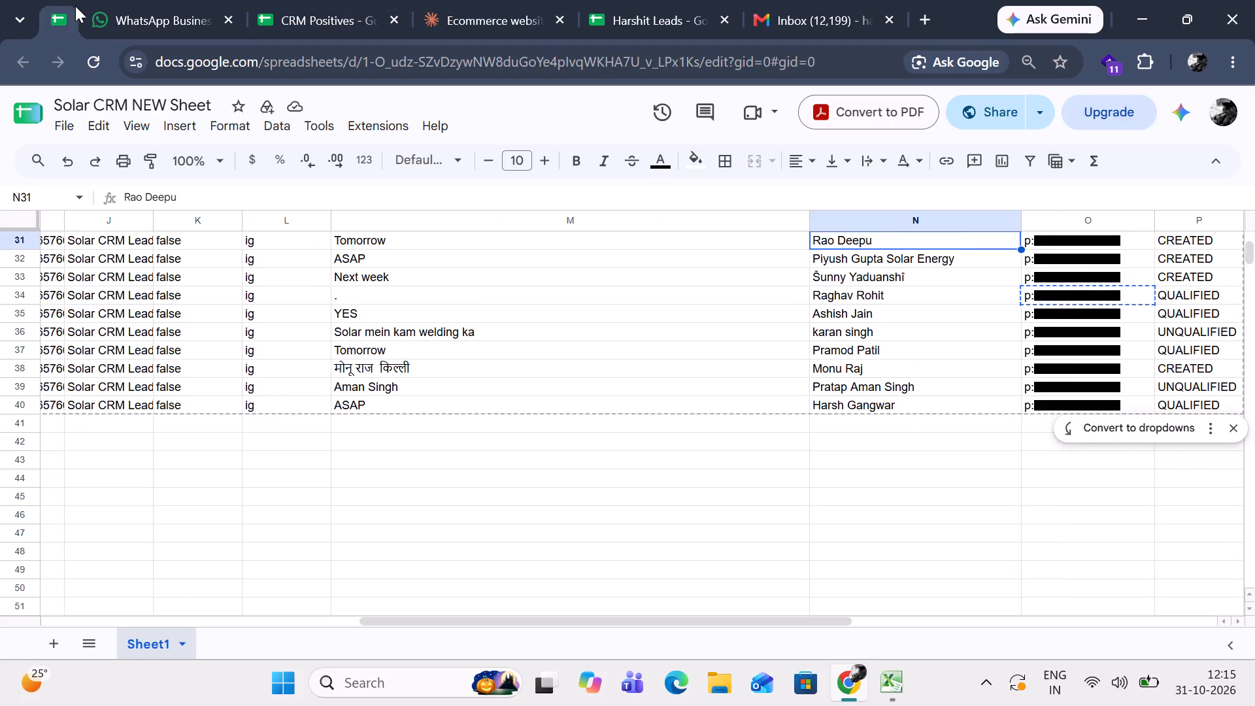
key(Up)
key(Up)
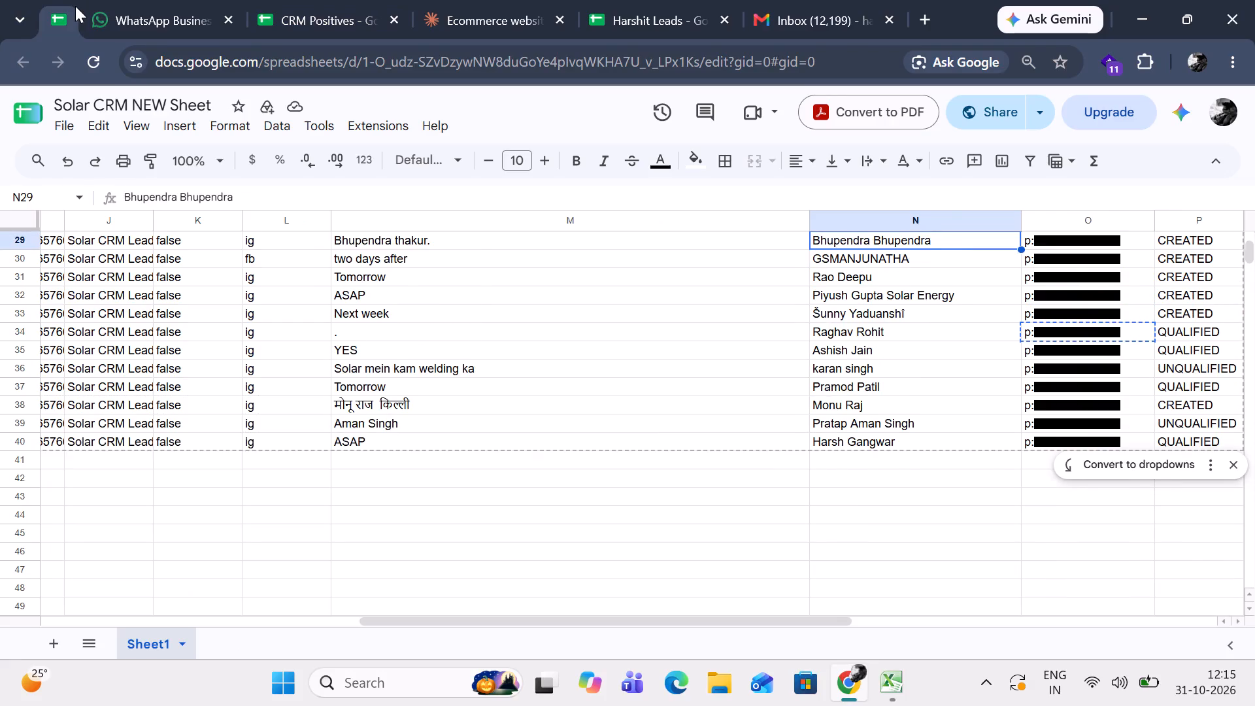
key(Up)
key(Down)
key(Down)
key(Down)
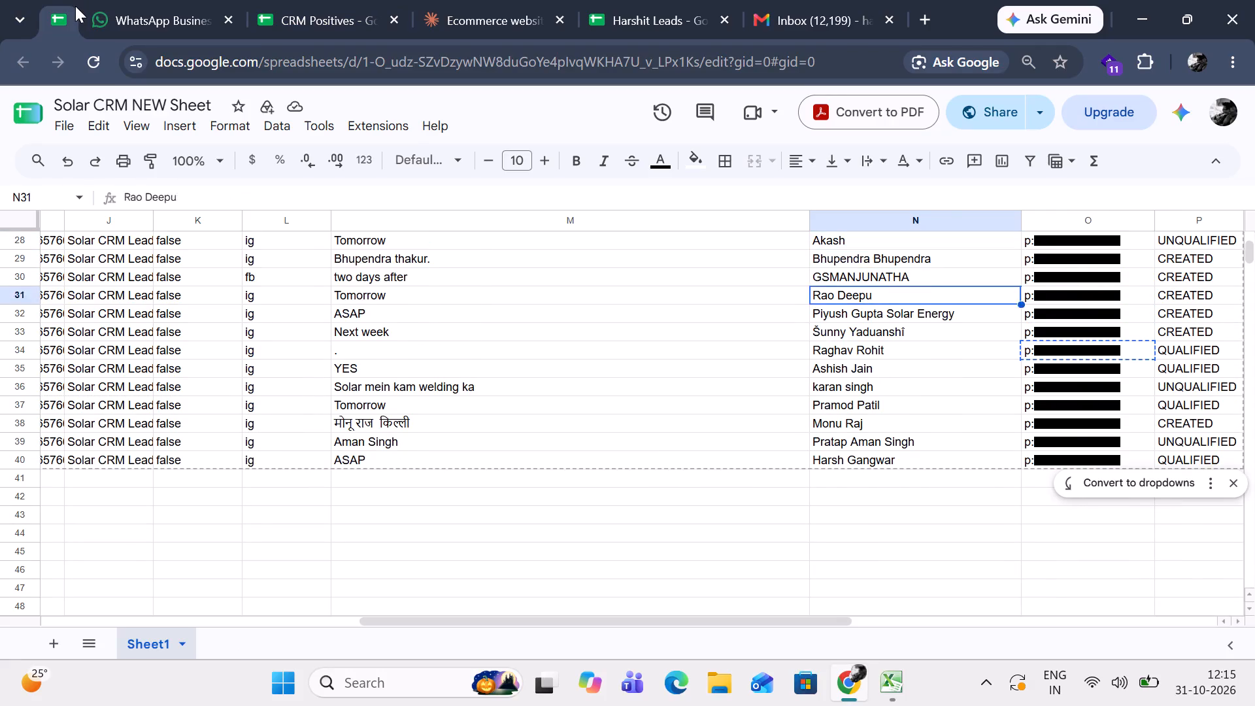
key(Down)
key(Down)
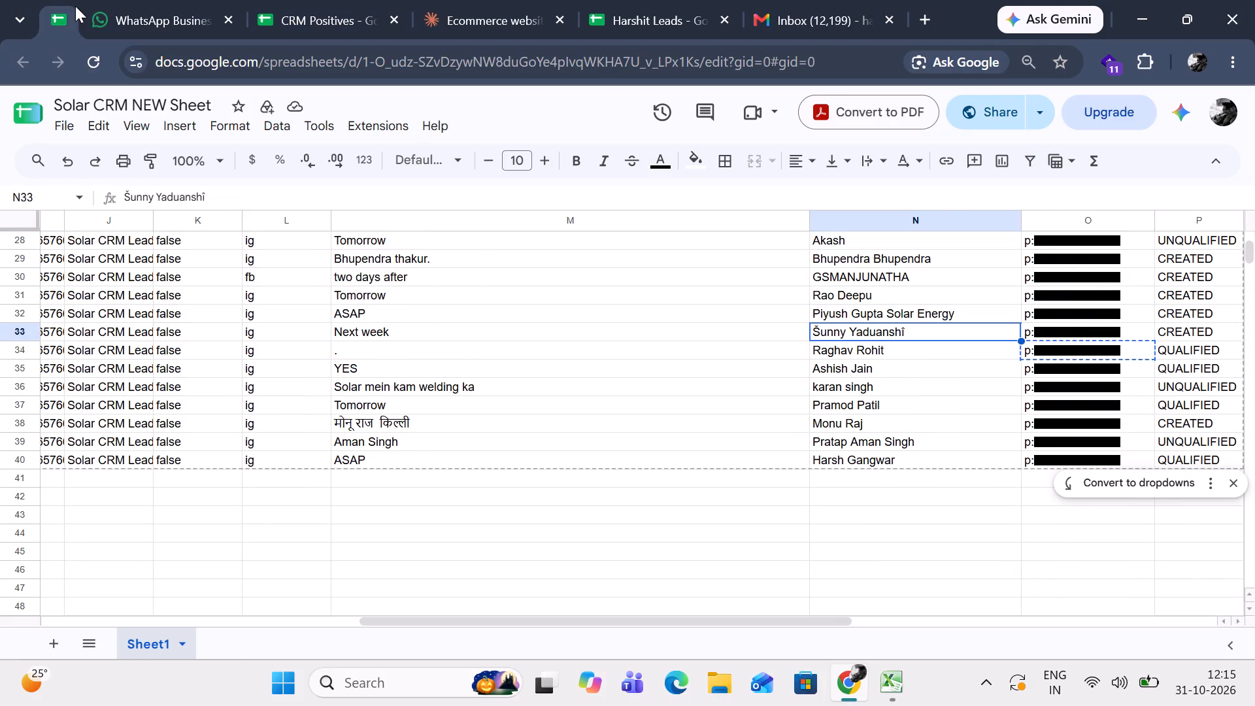
key(Up)
key(Up)
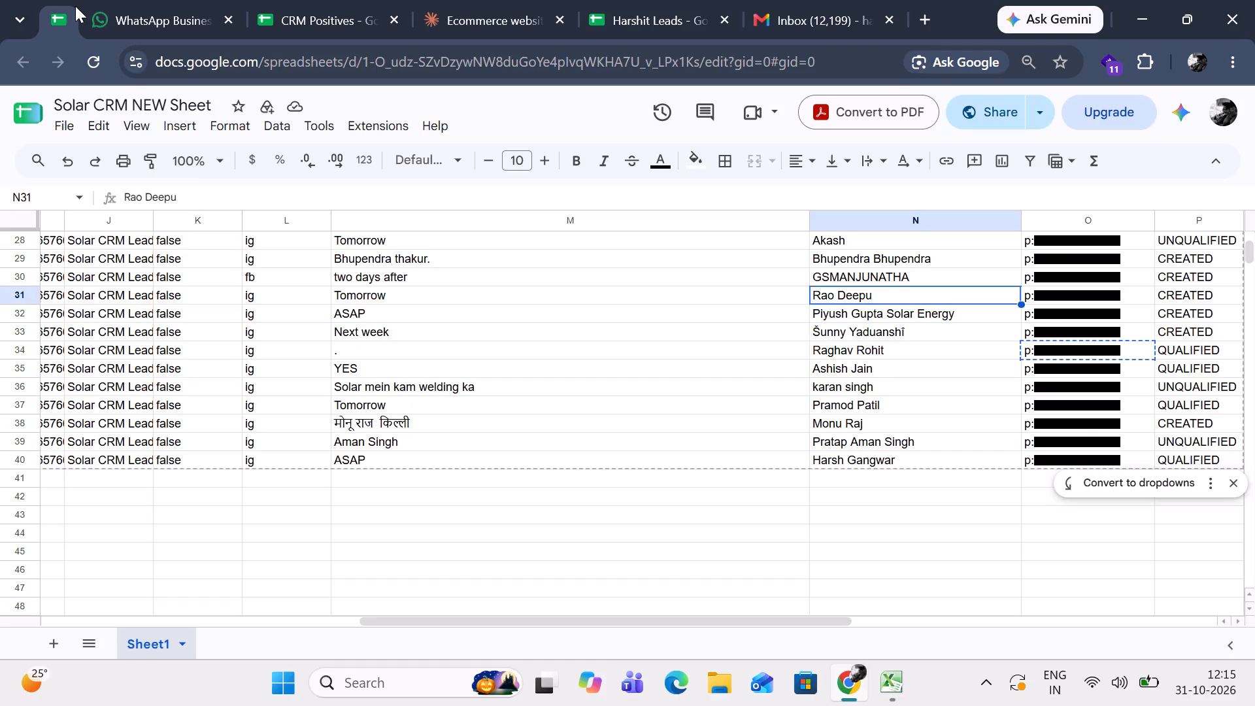
key(Left)
key(Left)
key(Right)
key(Right)
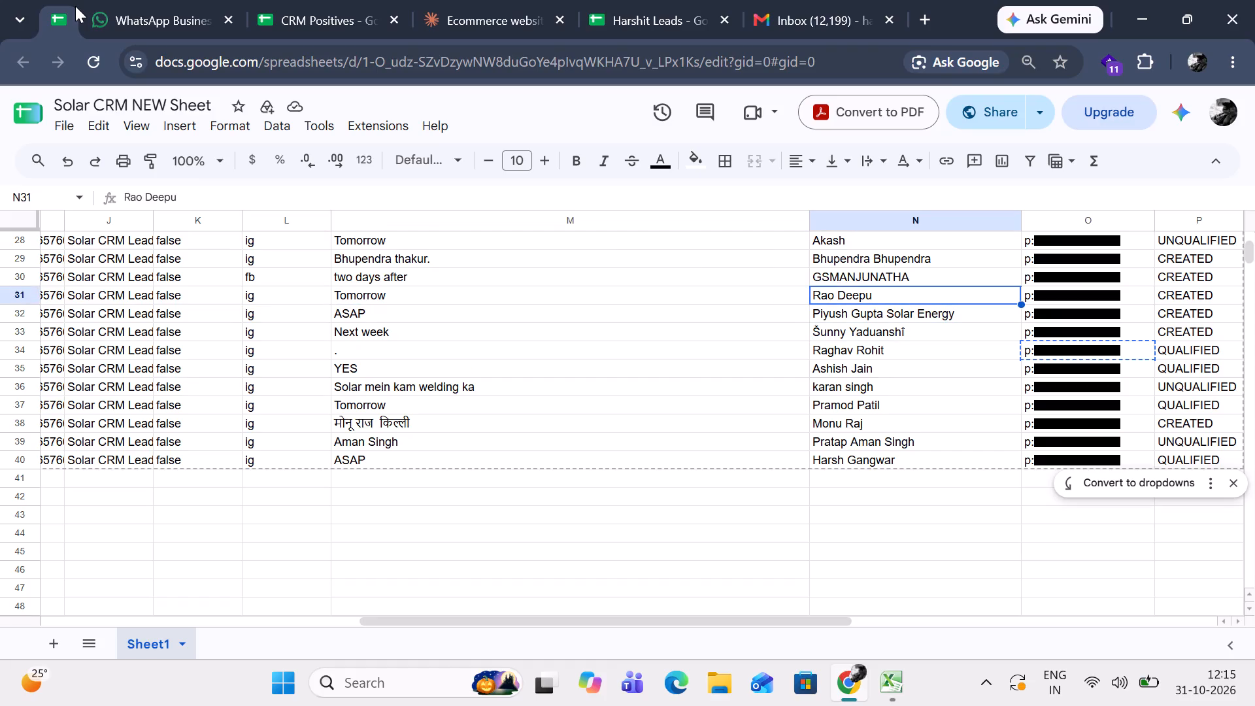